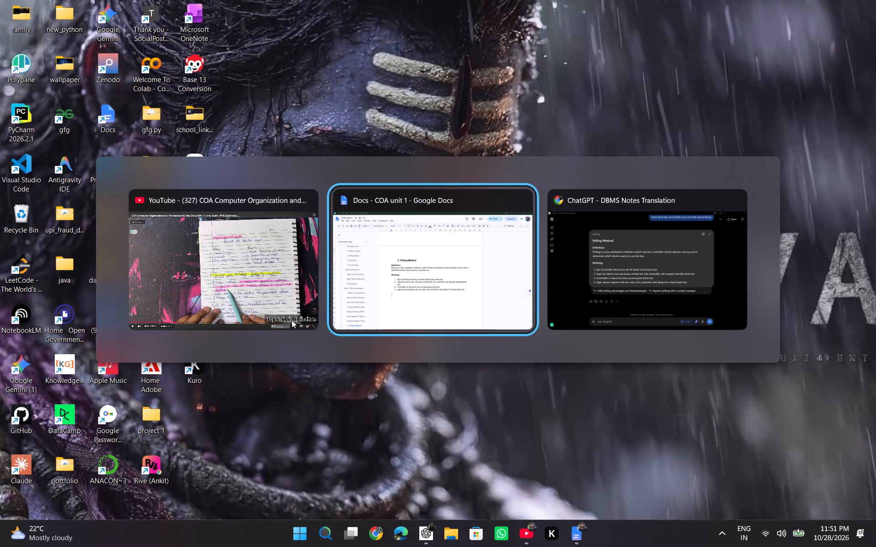
Switch to the lecture video, replay the polling or rotating priority explanation, and pause it on the notes at 36:26.
scroll(292, 320, "down", 1)
left_click(292, 320)
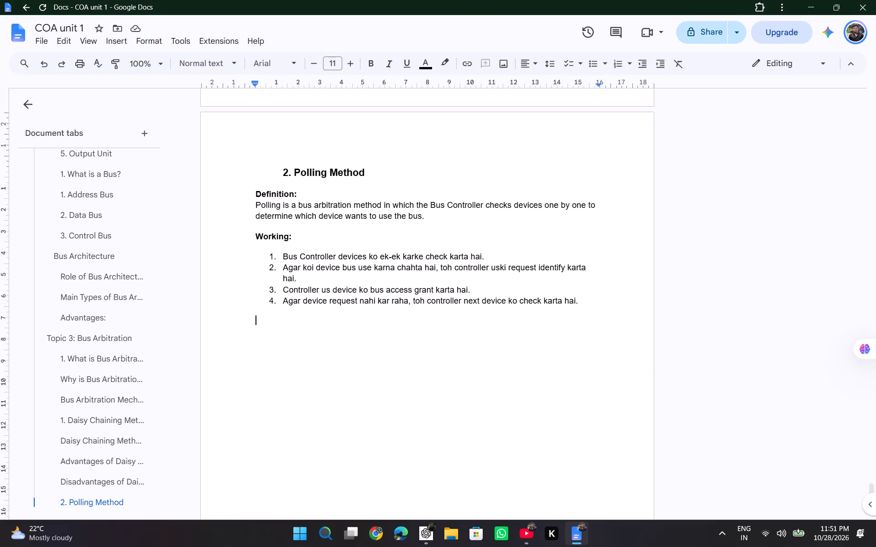
left_click(292, 320)
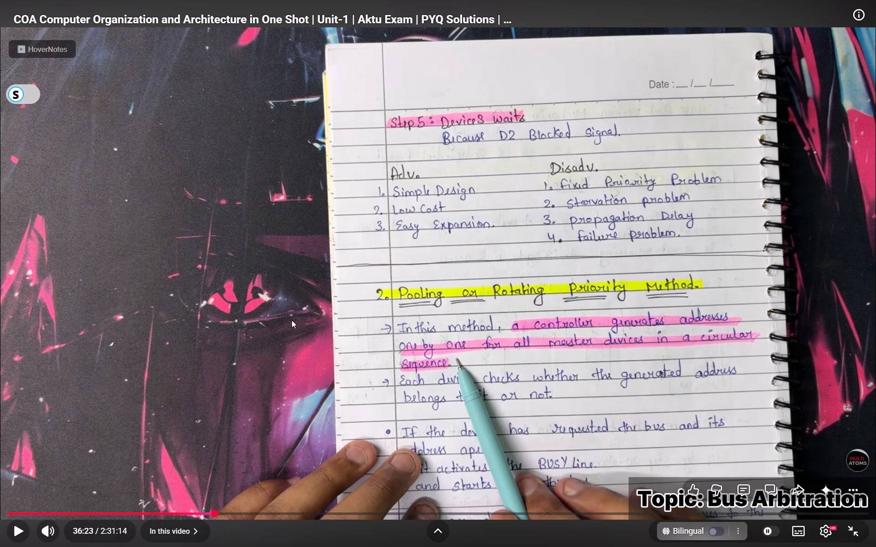
key("Left")
key("Left")
key("Left")
key("Left")
key("Left")
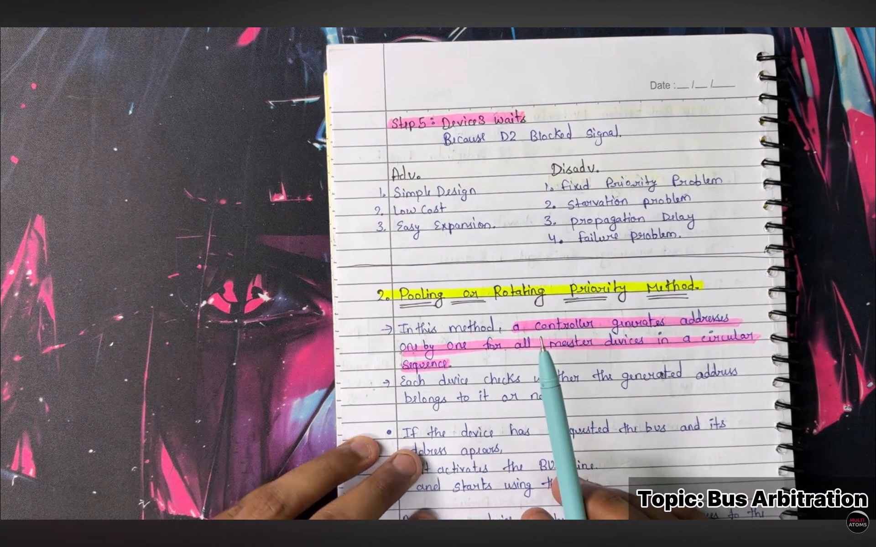
key("space")
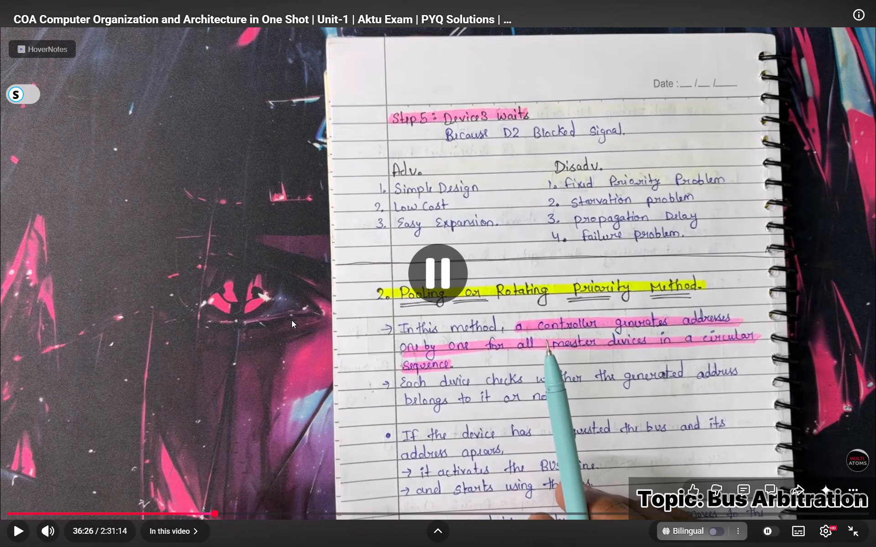
key("shift+super+s")
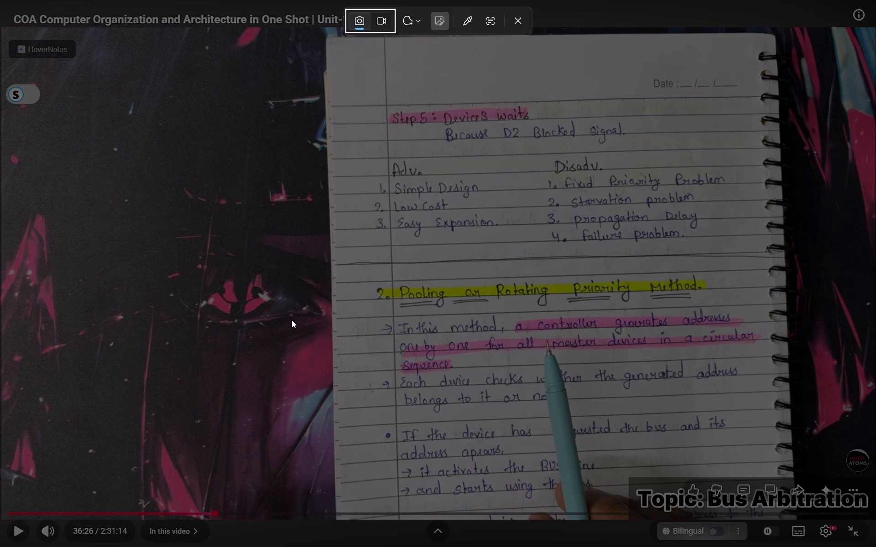
left_click(492, 30)
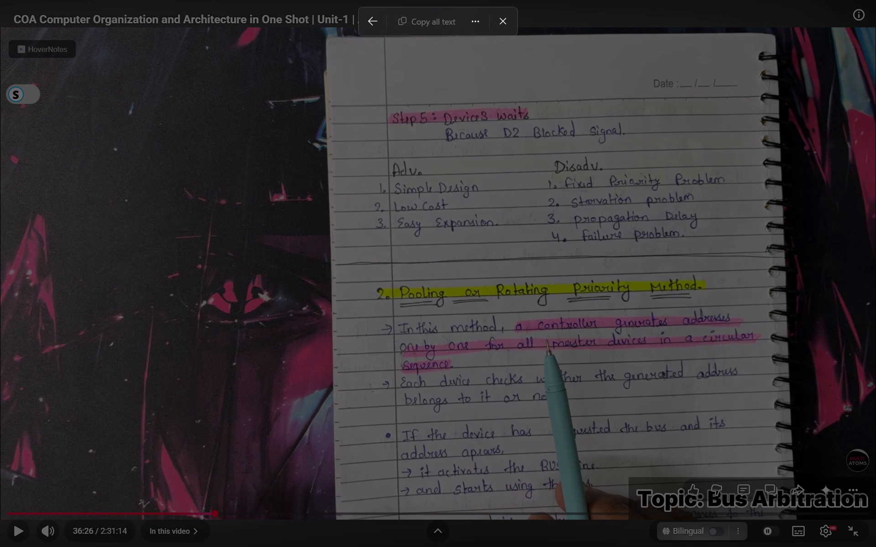
left_click_drag(363, 281, 787, 491)
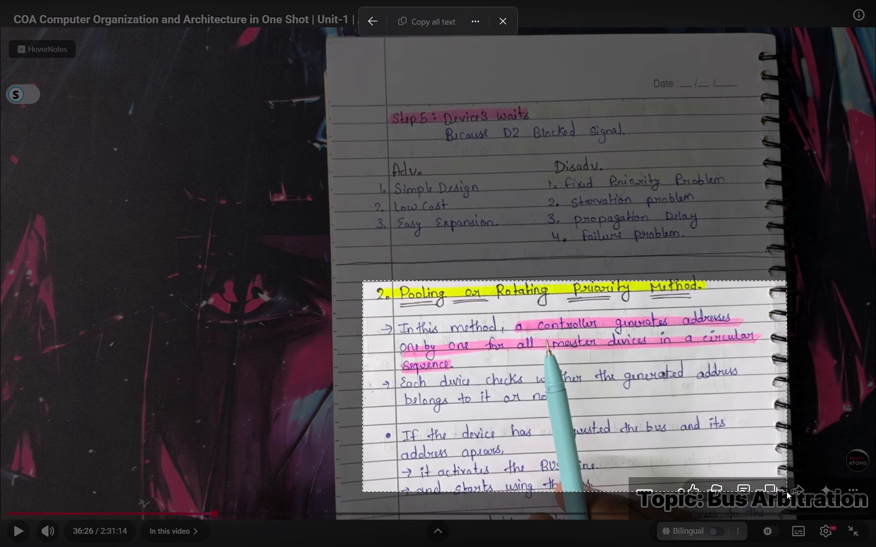
left_click_drag(787, 491, 787, 490)
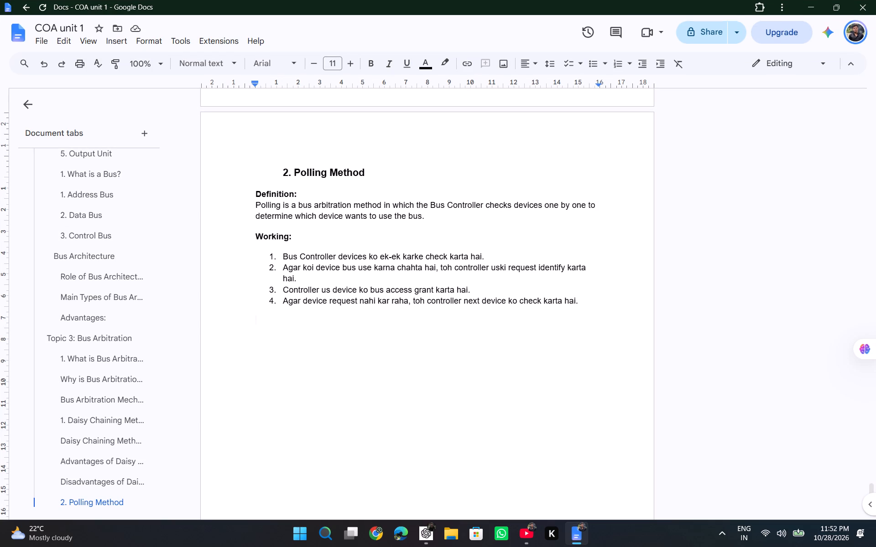
In the COA unit 1 document, replace the "2. Polling Method" section with the copied notes and remove the leftover empty list item.
left_click_drag(268, 163, 552, 322)
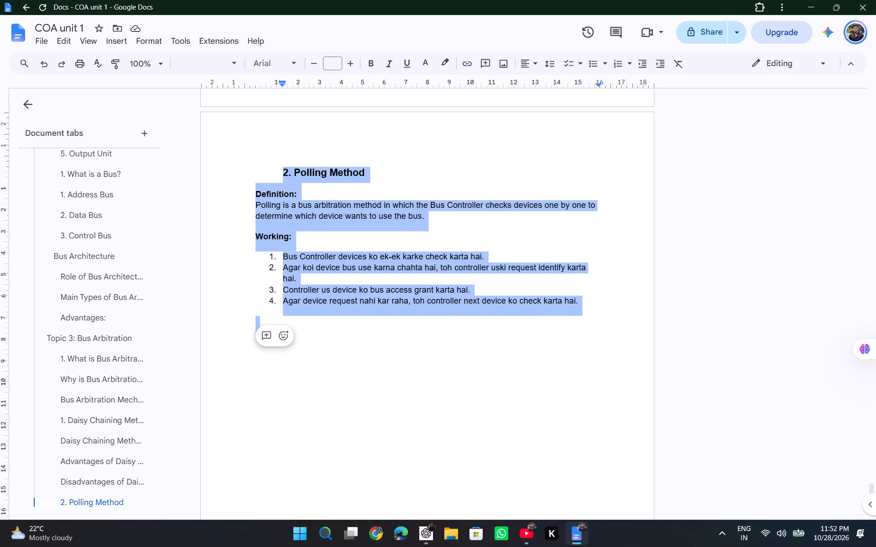
key("ctrl+v")
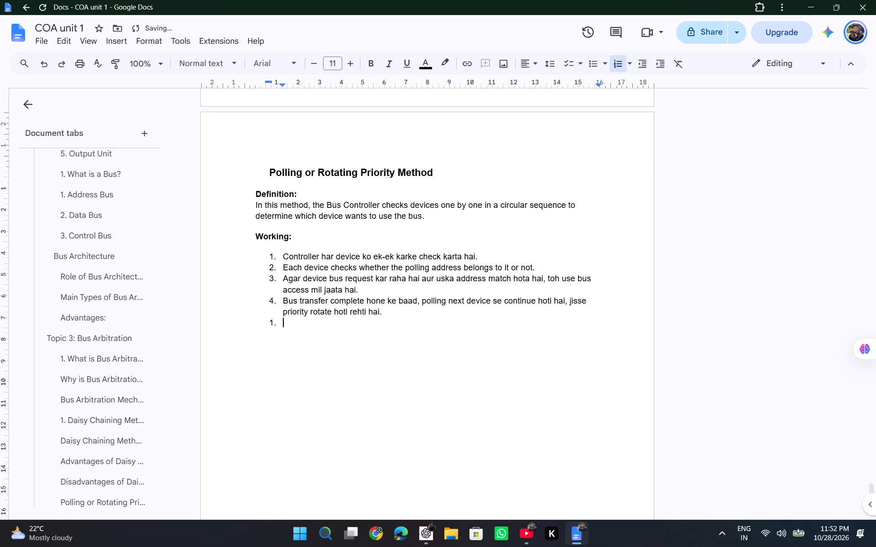
key("BackSpace")
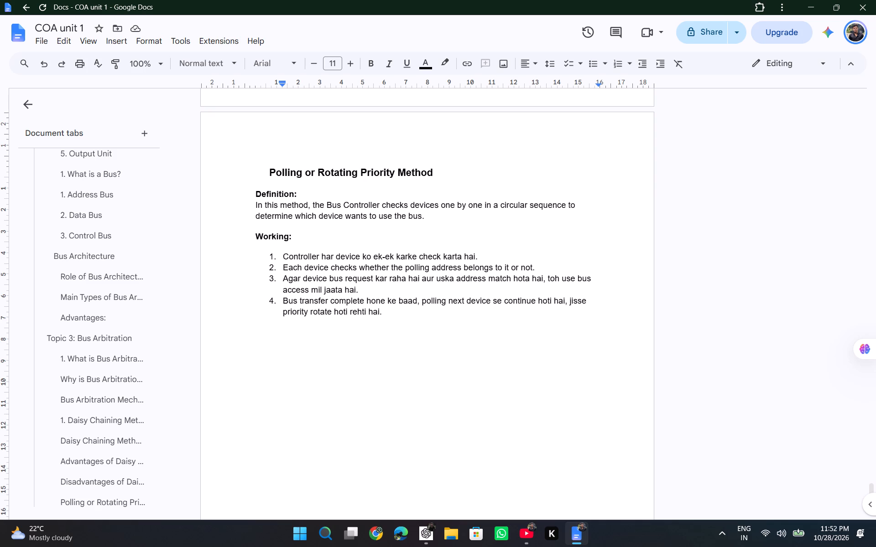
Number the "Polling or Rotating Priority Method" heading by adding "2. " in front of it.
scroll(407, 329, "up", 2)
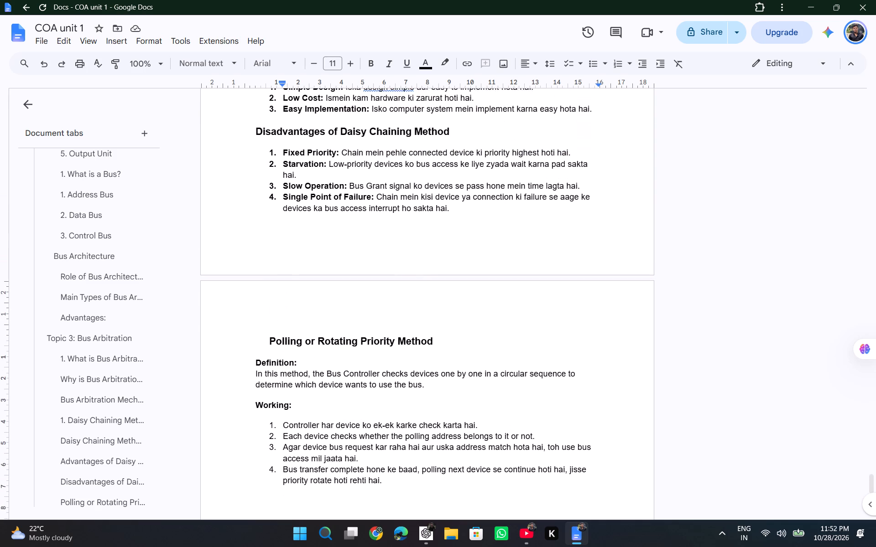
scroll(407, 329, "up", 1)
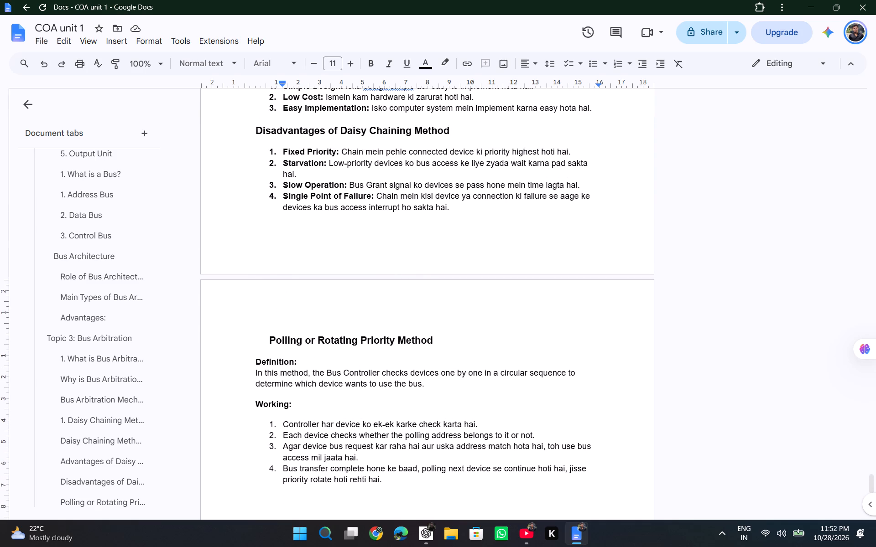
left_click(258, 338)
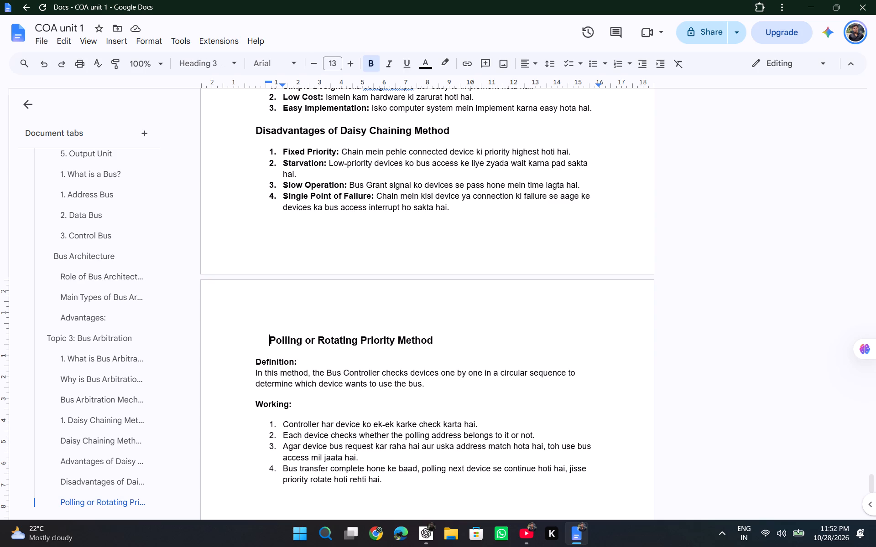
type("2.")
key("space")
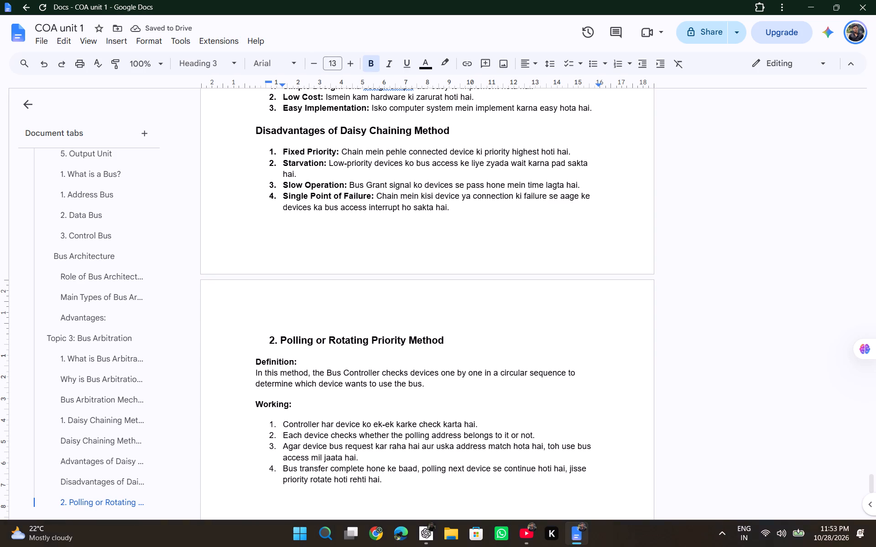
Delete the extra blank line below the polling method's Working list.
scroll(362, 424, "down", 5)
left_click(362, 424)
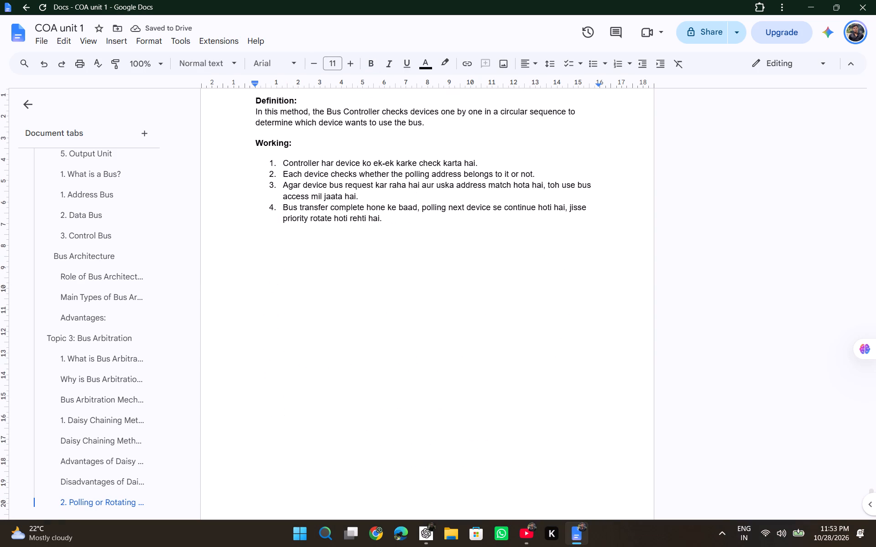
key("BackSpace")
Continue the lecture video and pause it at 37:16 on the Bus Master diagram with devices D1, D2 and D3.
left_click(303, 386)
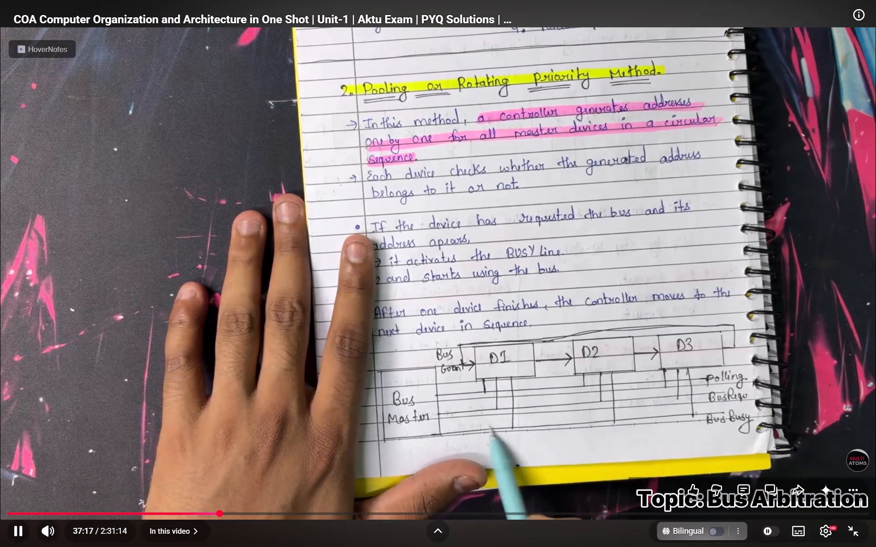
left_click(444, 384)
key("Left")
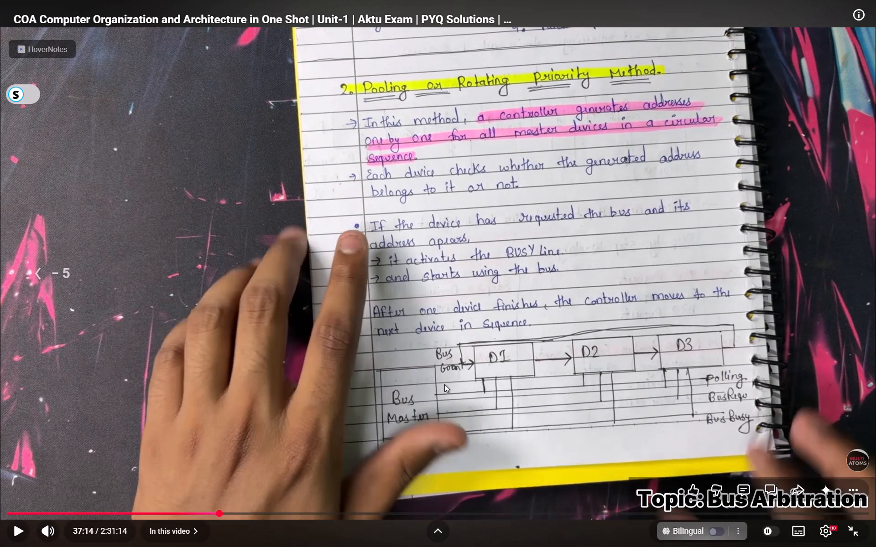
left_click(444, 384)
left_click(444, 384)
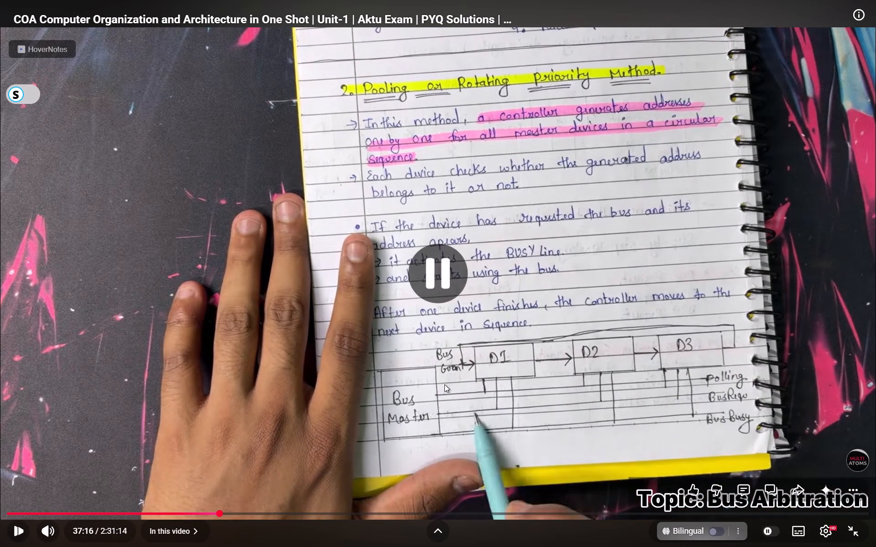
Capture a rectangular screenshot of the notebook's Bus Master diagram, framing devices D1 to D3 and the Polling, Bus Request and Bus Busy labels.
key("shift+super+s")
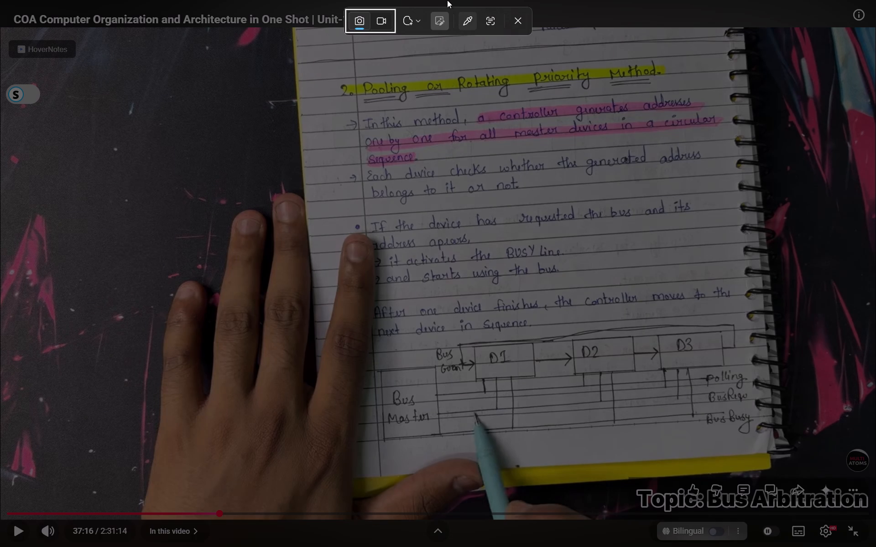
left_click(422, 17)
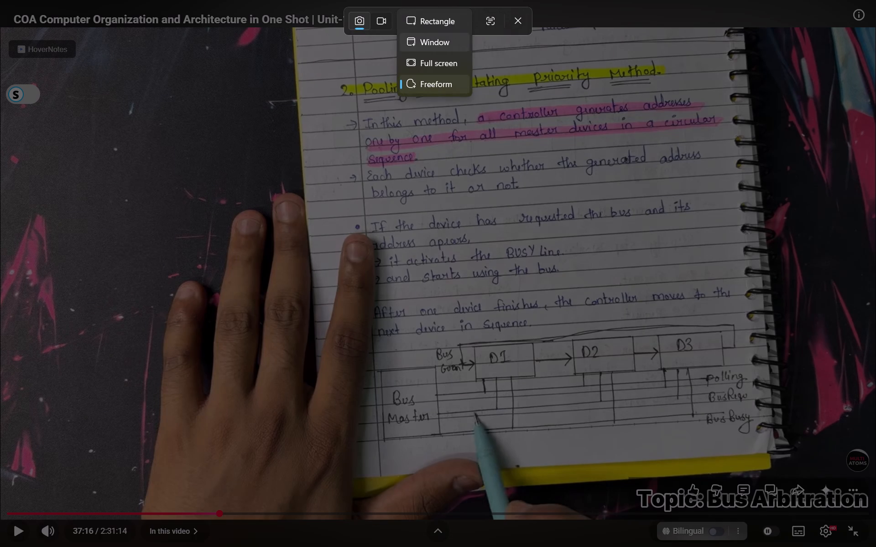
left_click(430, 22)
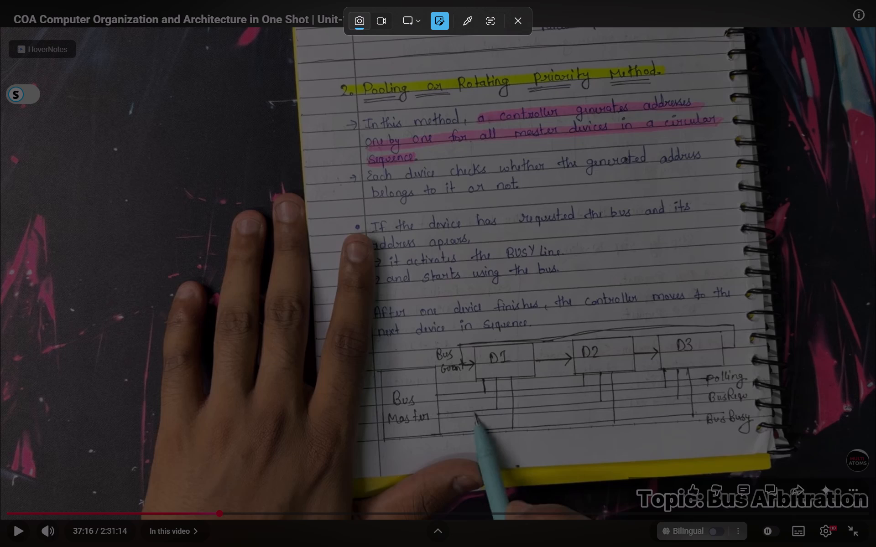
left_click_drag(371, 343, 767, 457)
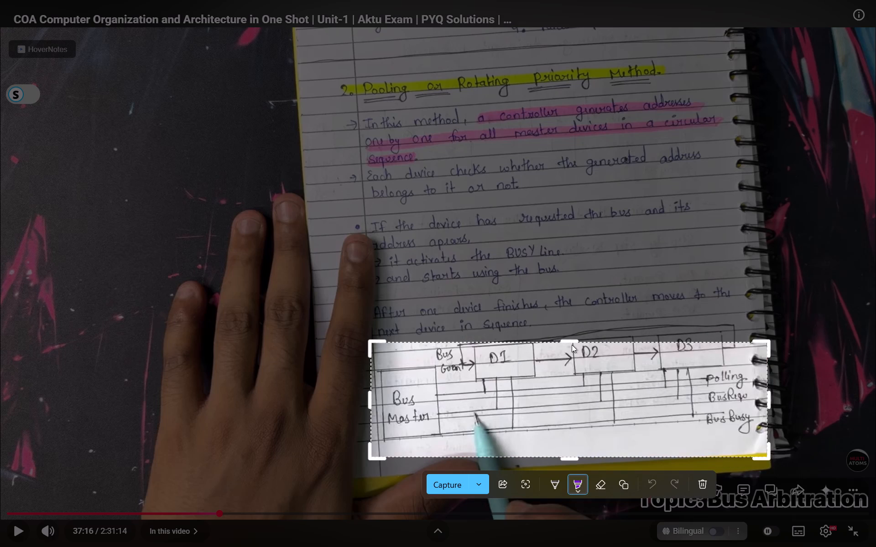
left_click_drag(570, 341, 570, 328)
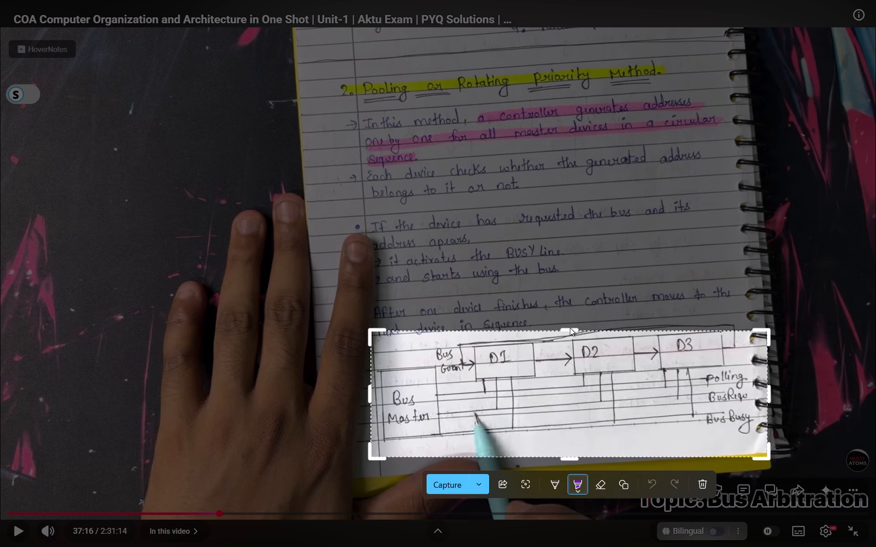
left_click_drag(570, 328, 567, 322)
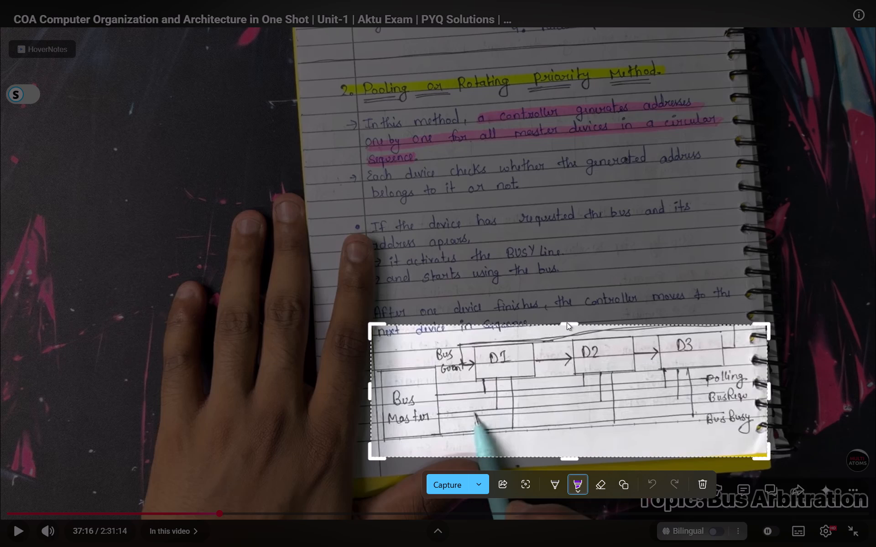
left_click_drag(567, 322, 567, 325)
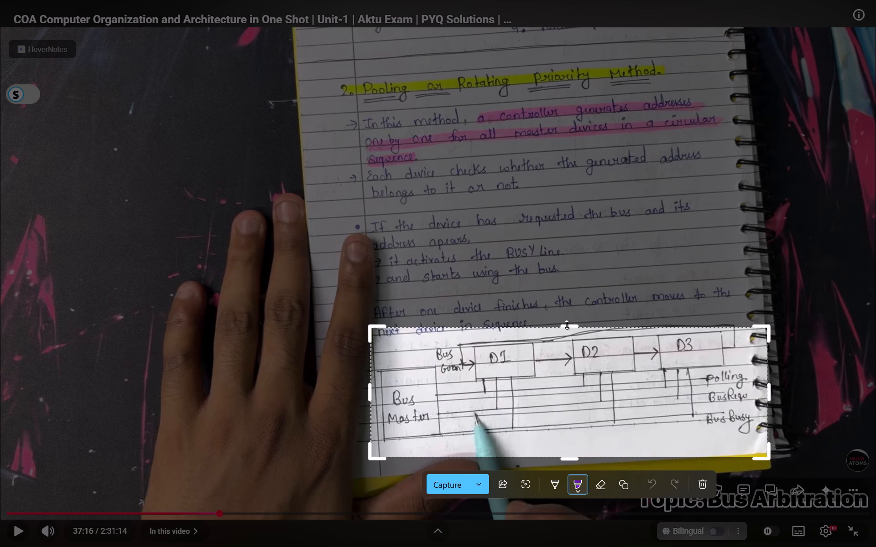
left_click_drag(567, 325, 567, 326)
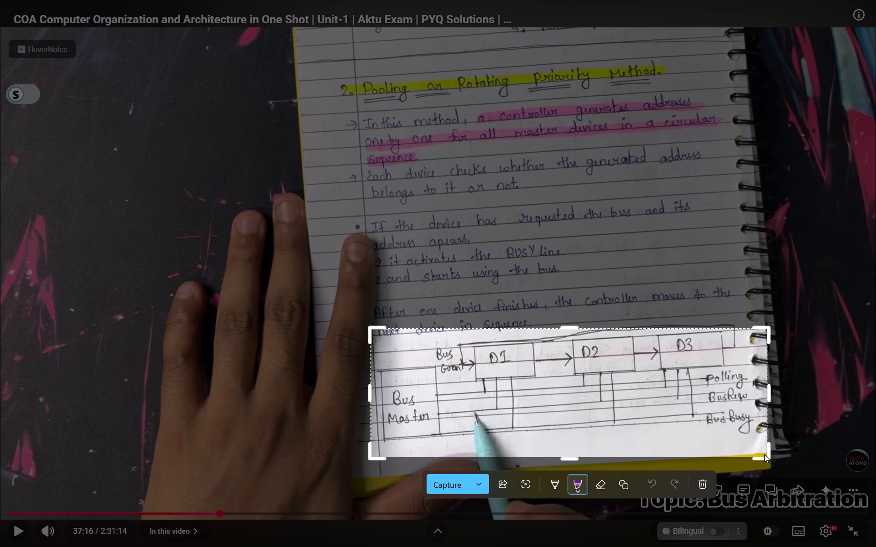
left_click_drag(768, 456, 763, 443)
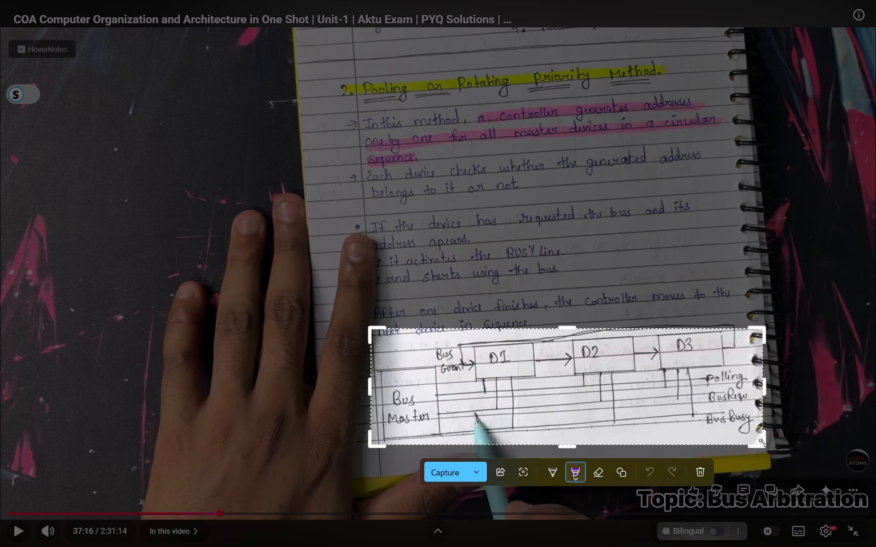
left_click_drag(763, 443, 754, 441)
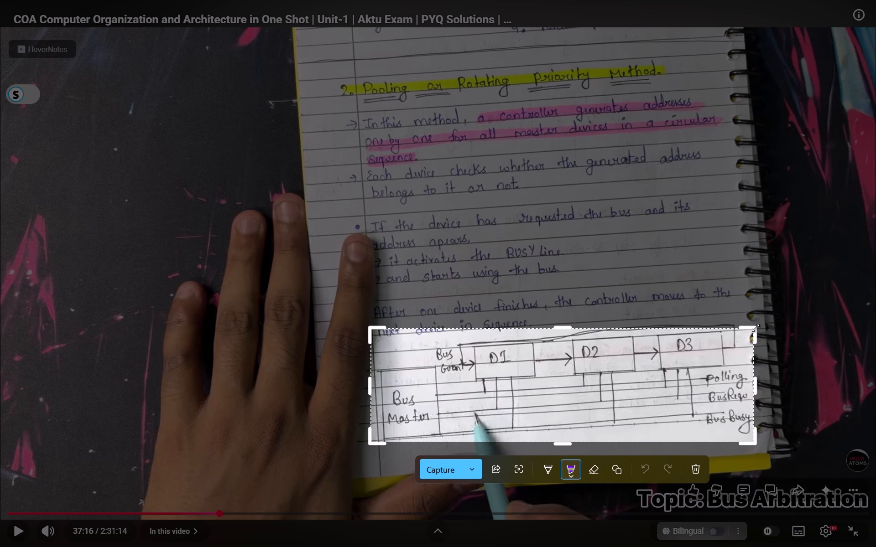
left_click_drag(756, 328, 758, 320)
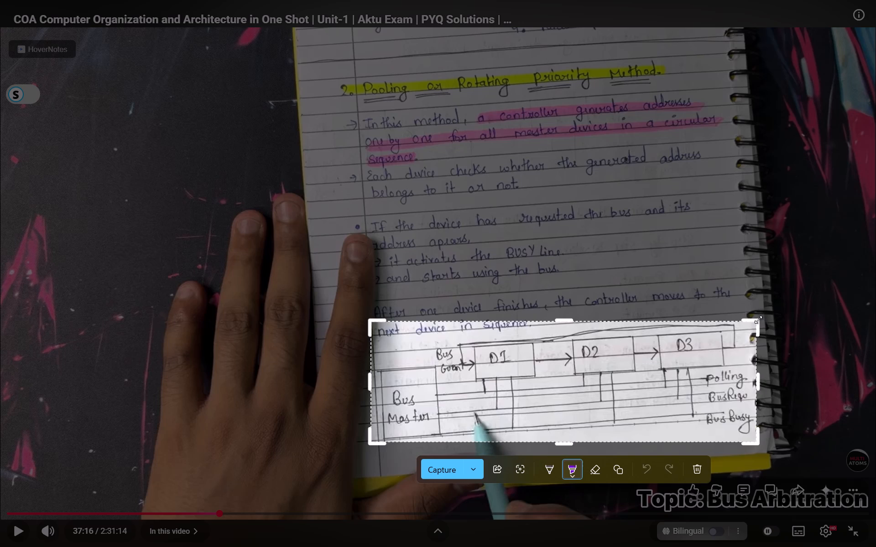
left_click_drag(758, 320, 757, 320)
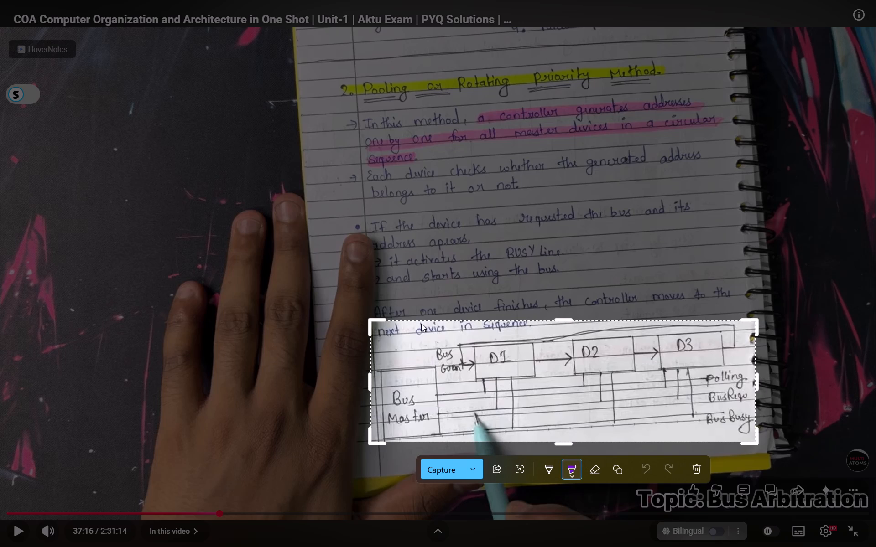
left_click(440, 469)
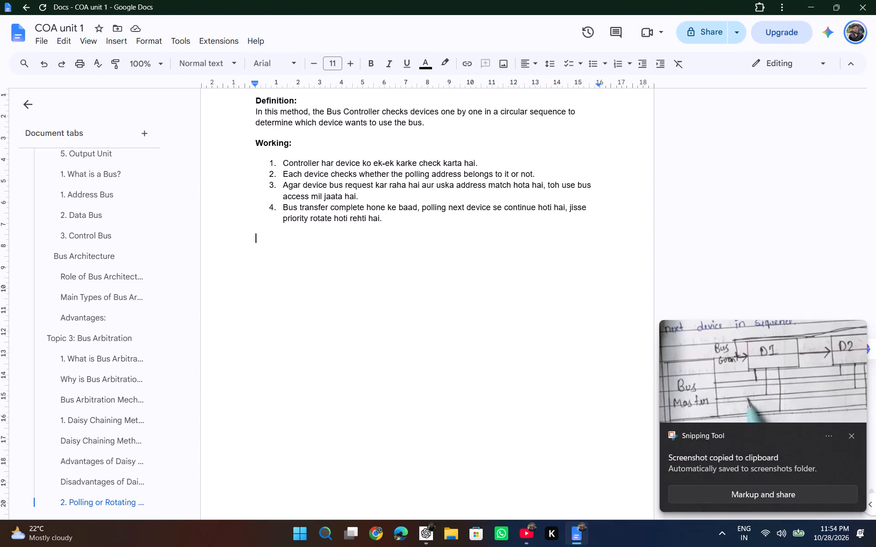
In the COA unit 1 document, paste the diagram below the polling Working list, shrink it to about 11 cm wide and add a line after it.
key("ctrl+v")
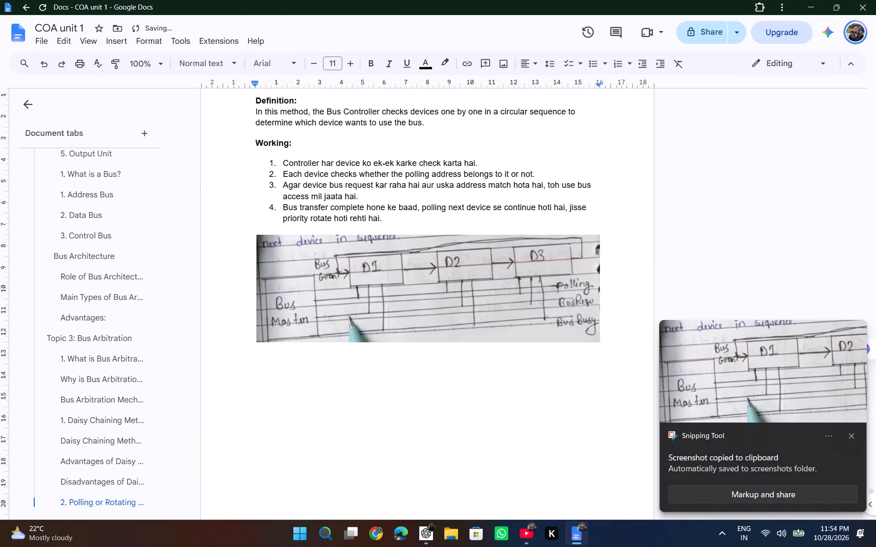
left_click(346, 288)
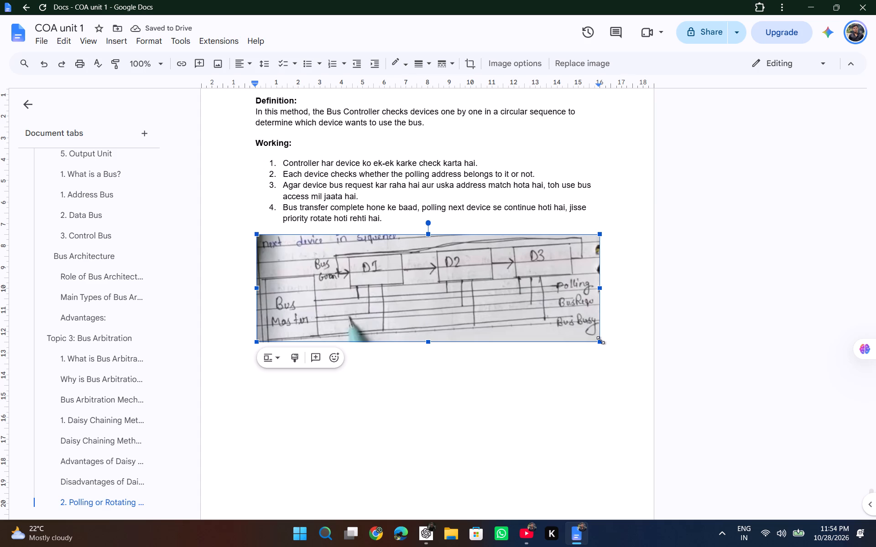
left_click_drag(600, 340, 443, 306)
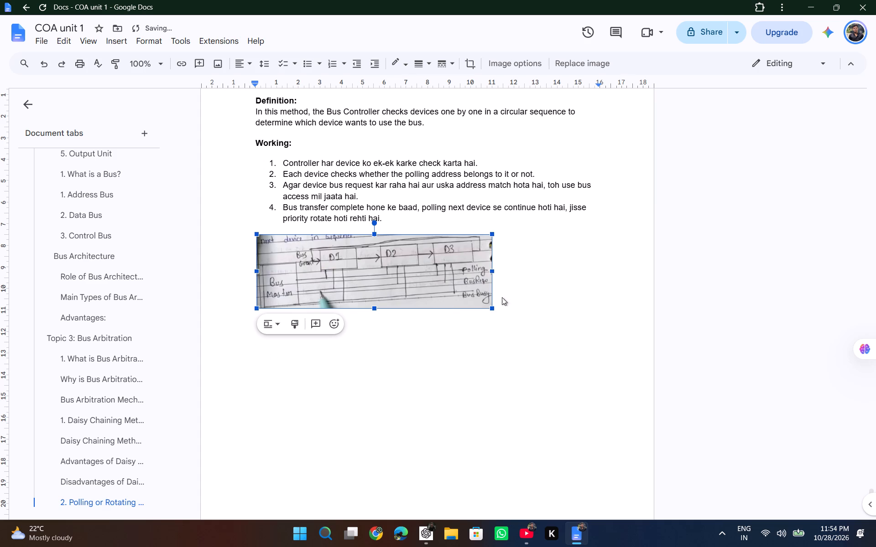
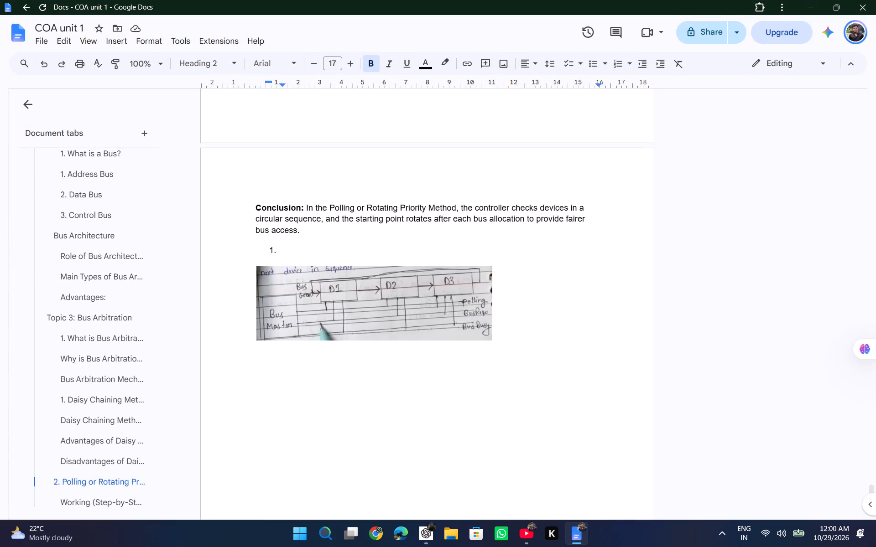
left_click(366, 217, "ctrl")
key("ctrl+z")
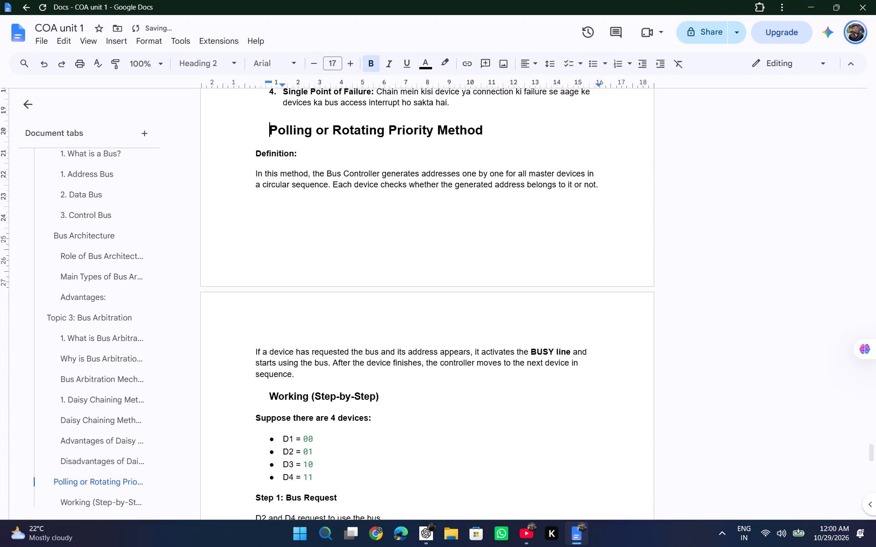
key("ctrl+z")
key("ctrl+v")
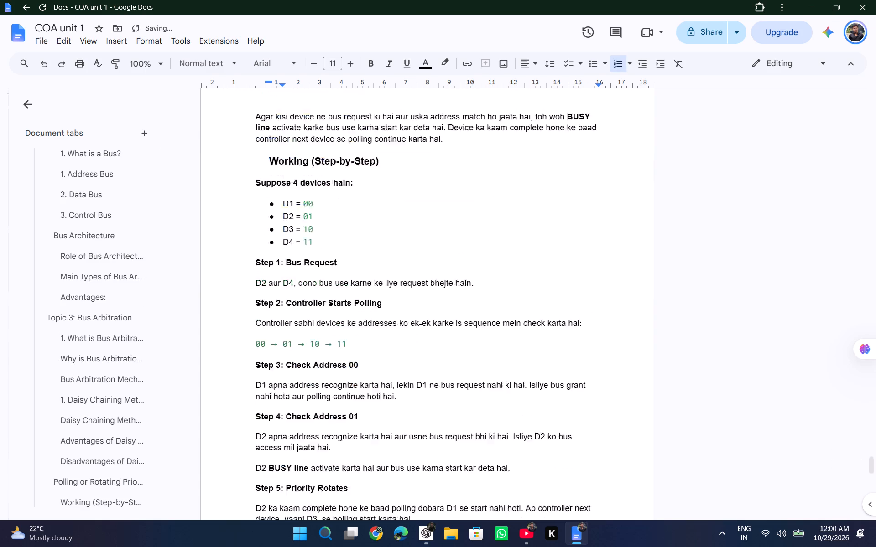
Number the Hinglish section's heading so it reads "2. Polling or Rotating Priority Method".
scroll(366, 217, "up", 8)
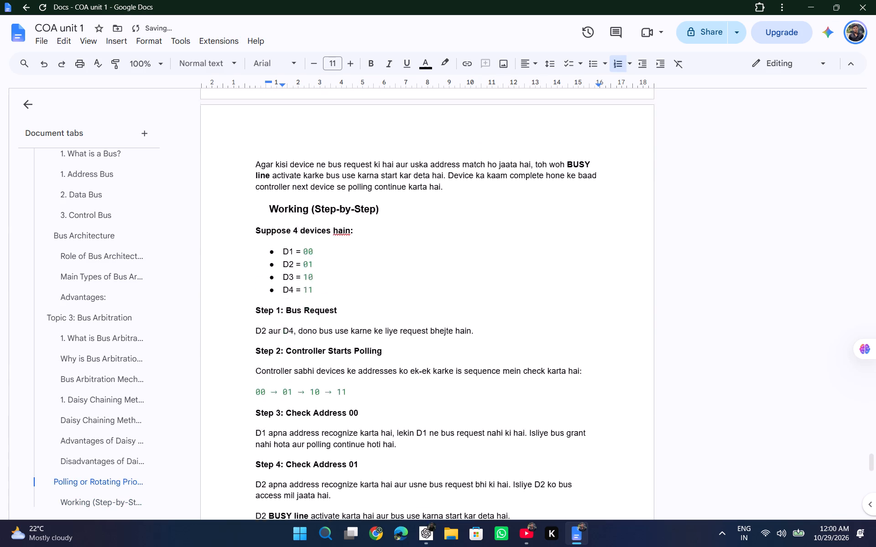
scroll(366, 217, "up", 2)
scroll(366, 217, "right", 1)
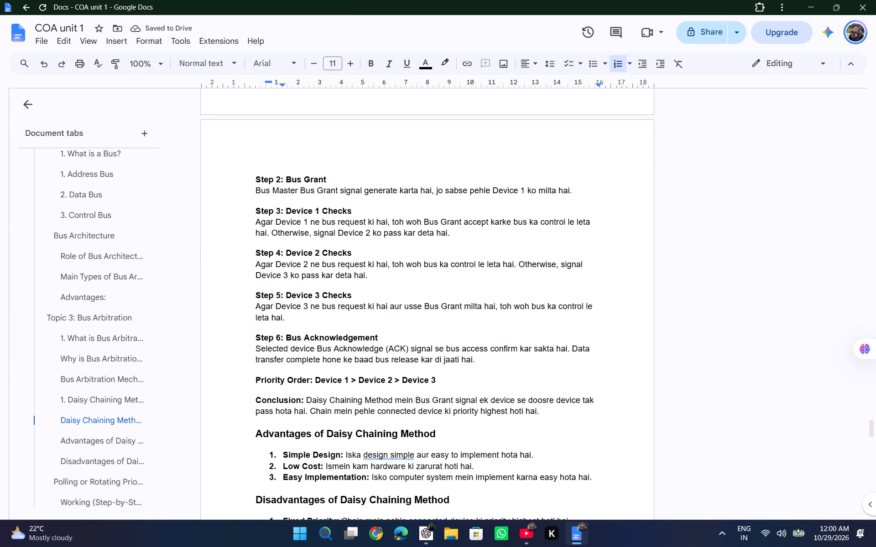
scroll(366, 217, "right", 1)
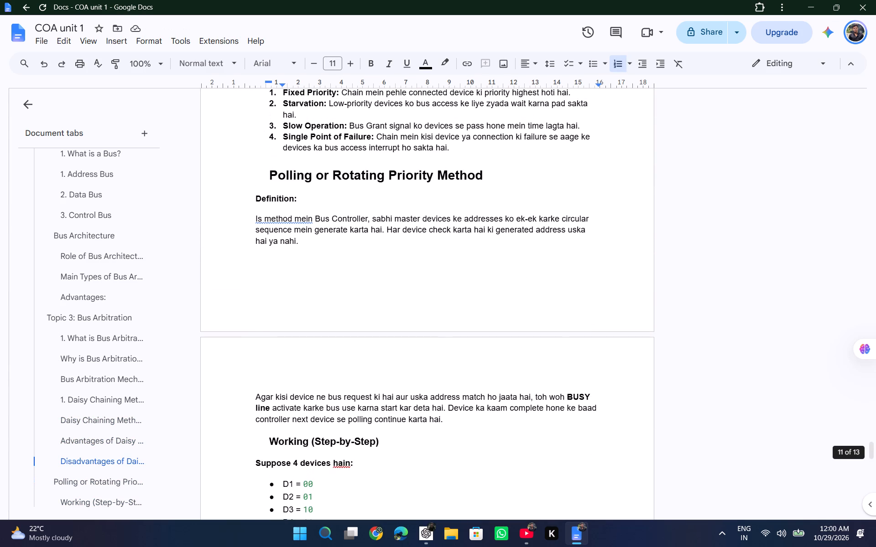
left_click(265, 175)
type("2.")
key("space")
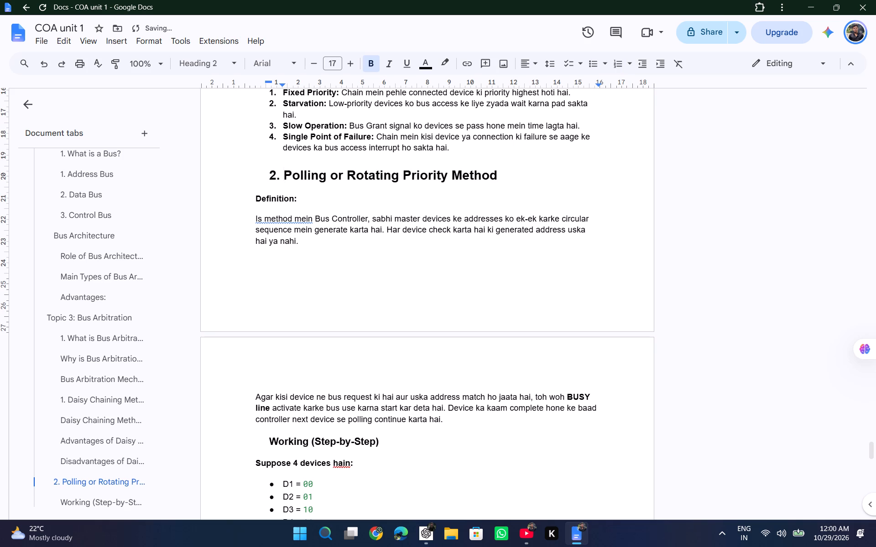
Remove the empty list number "1." between the polling section's conclusion and the handwritten bus diagram.
scroll(387, 276, "down", 8)
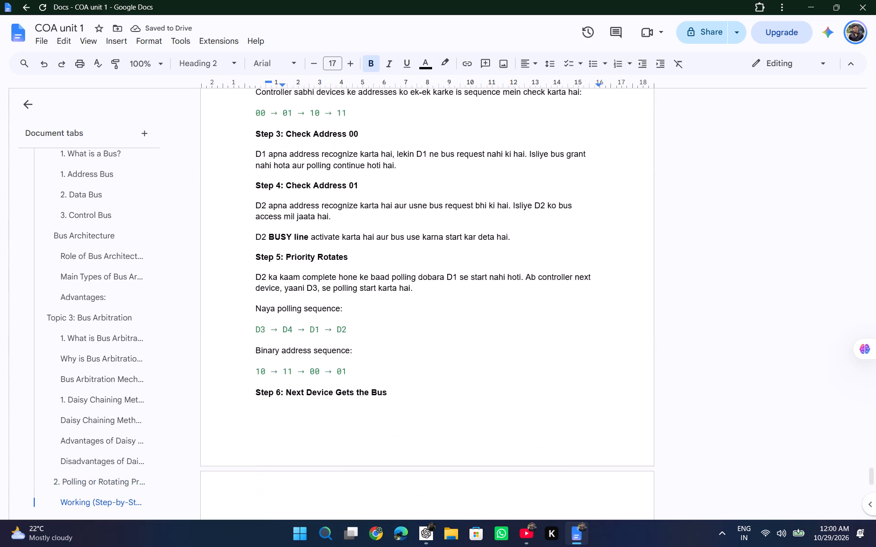
scroll(387, 276, "down", 2)
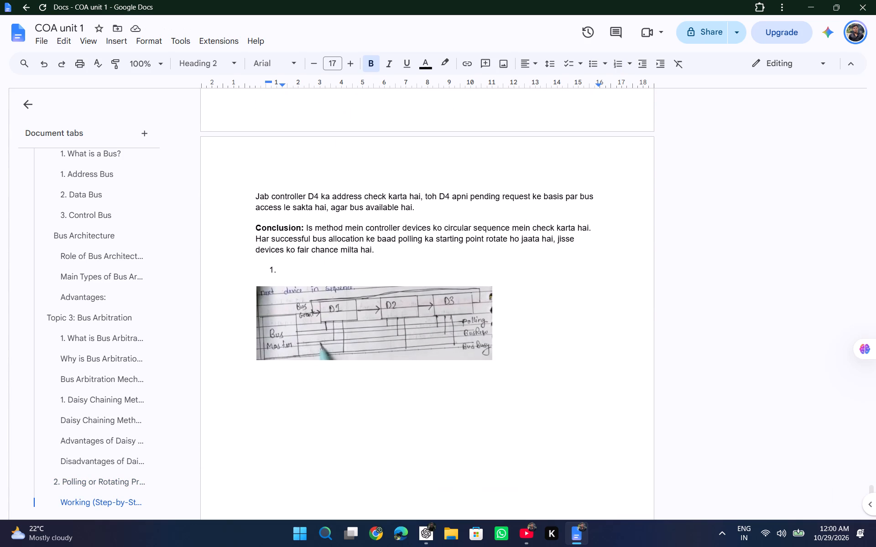
scroll(387, 276, "down", 1)
left_click(303, 347)
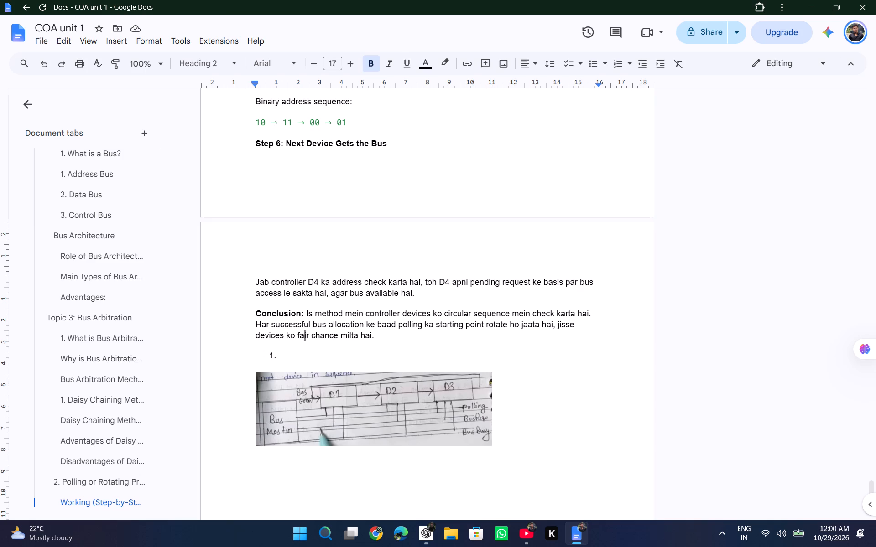
left_click(283, 356)
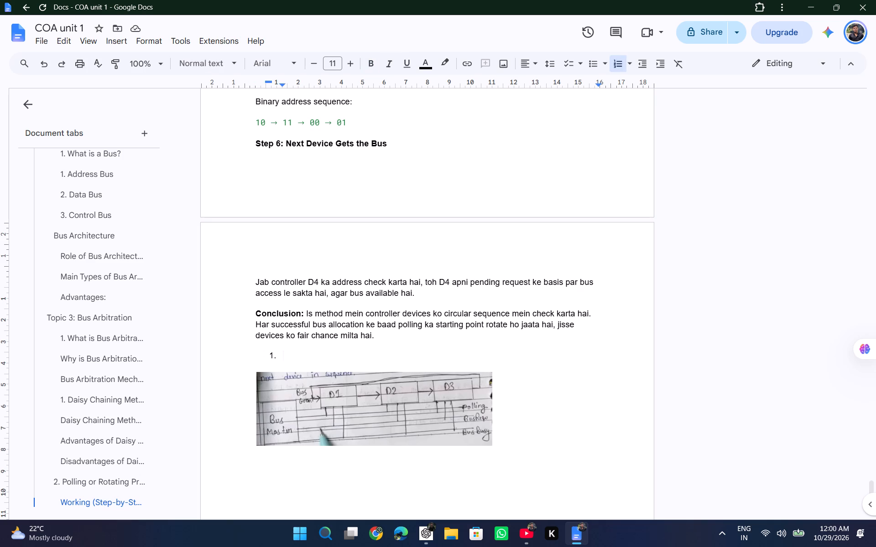
key("BackSpace")
Move the handwritten bus diagram to a new line after the polling definition, just above the "Working (Step-by-Step)" heading.
left_click(306, 396)
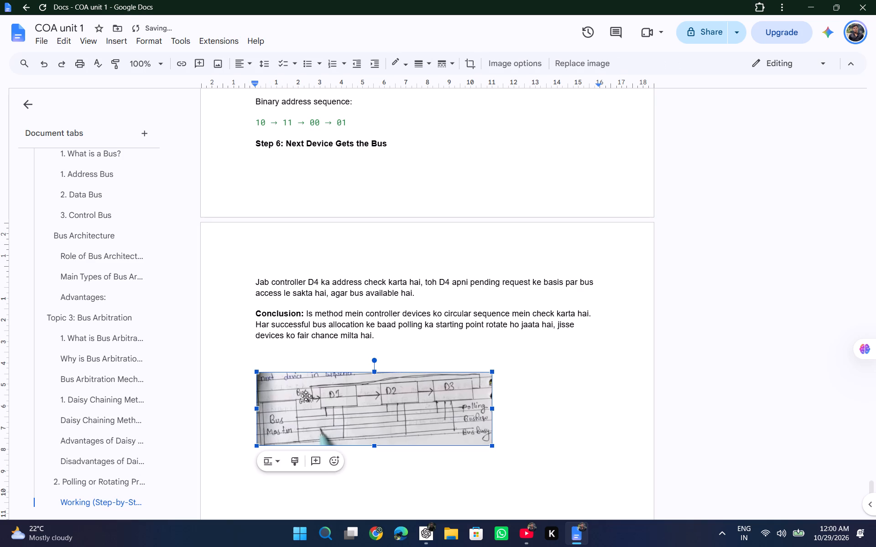
key("ctrl+c")
key("ctrl+x")
scroll(306, 396, "up", 5)
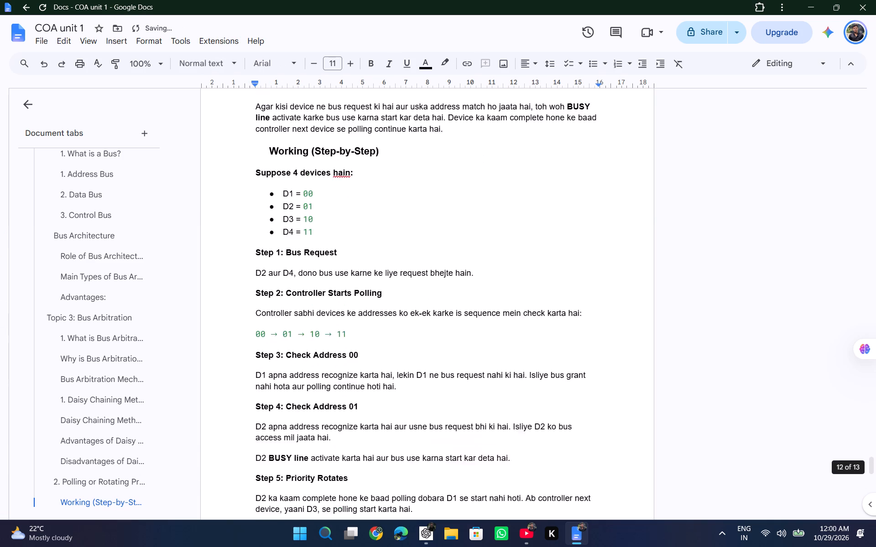
scroll(306, 396, "up", 5)
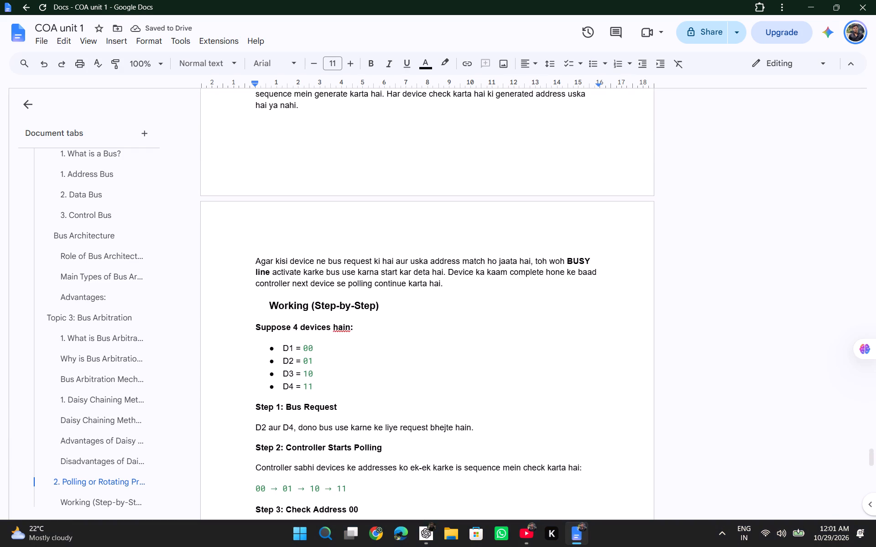
left_click(453, 283)
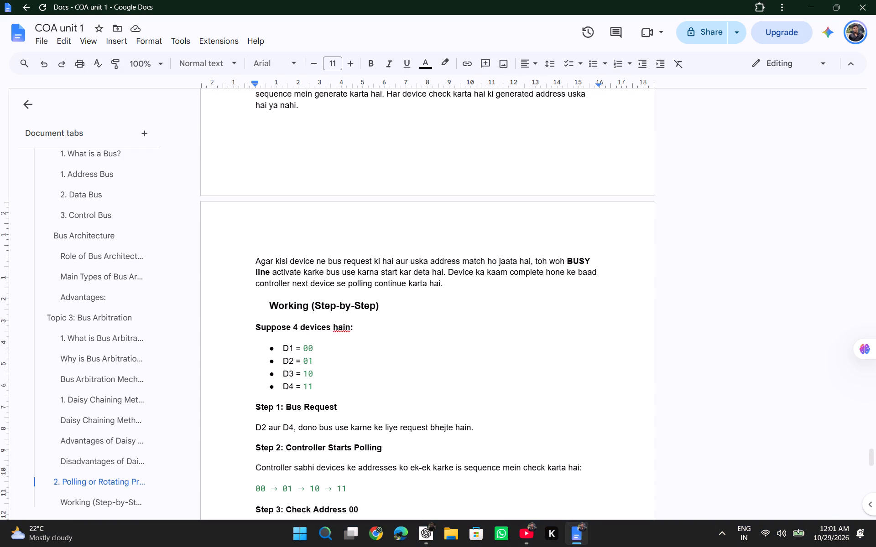
key("Return")
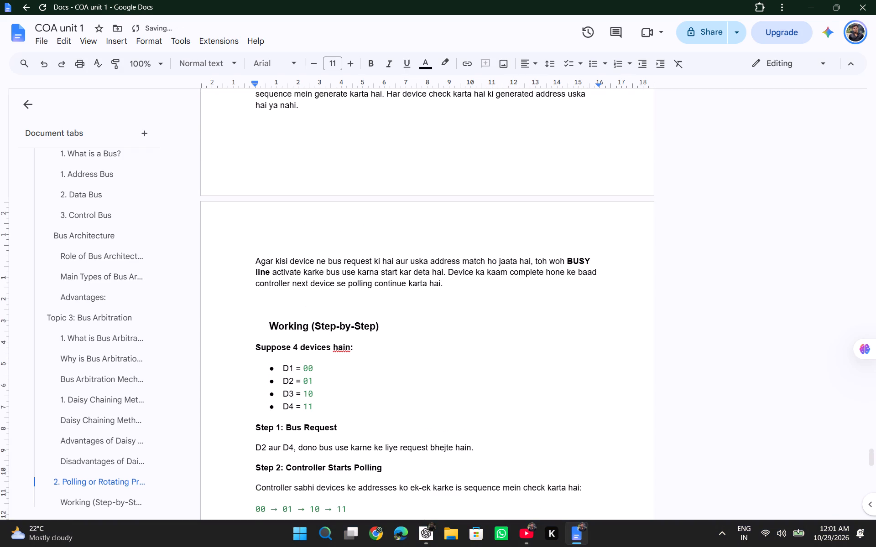
key("ctrl+v")
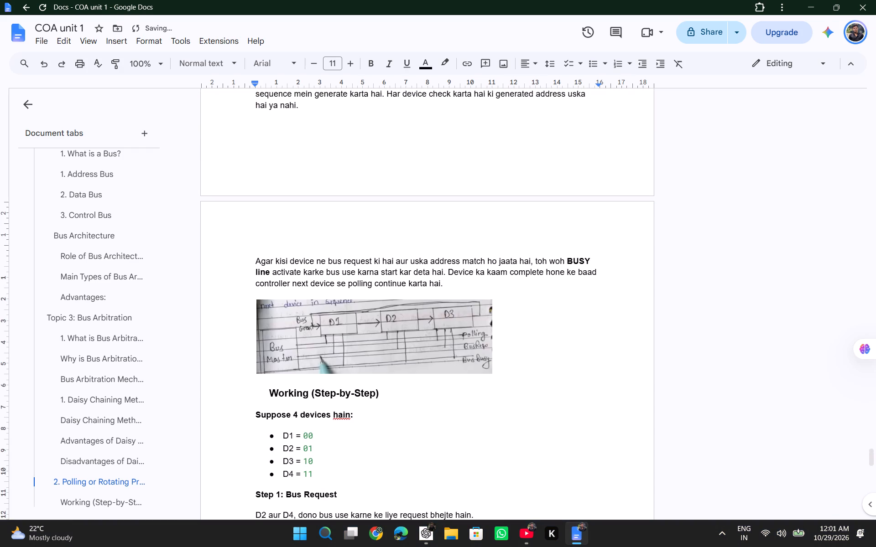
Remove the indent from the empty line below the polling section's conclusion at the end of the notes.
scroll(396, 352, "down", 2)
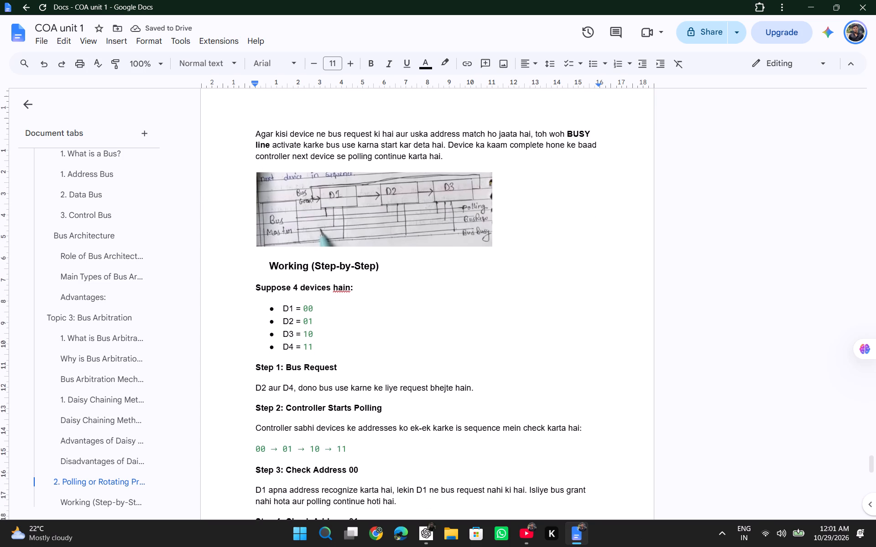
scroll(396, 352, "down", 4)
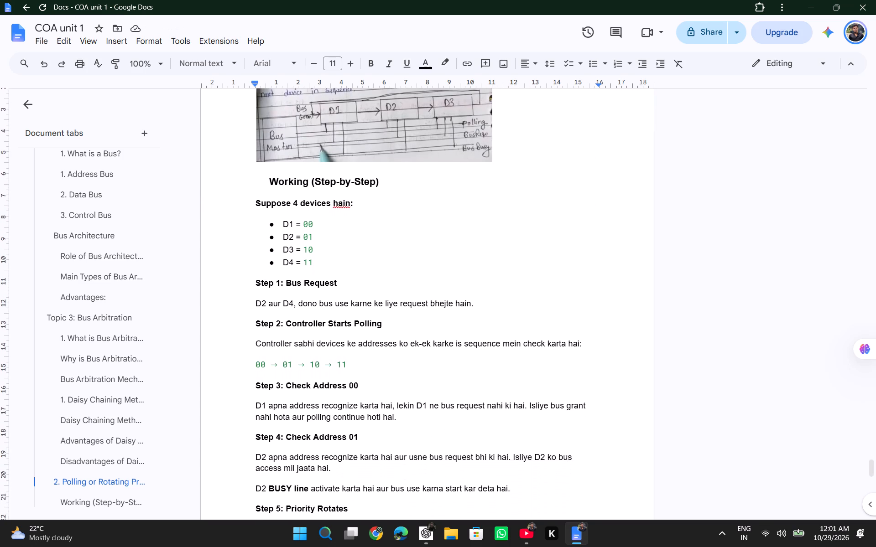
scroll(396, 352, "down", 1)
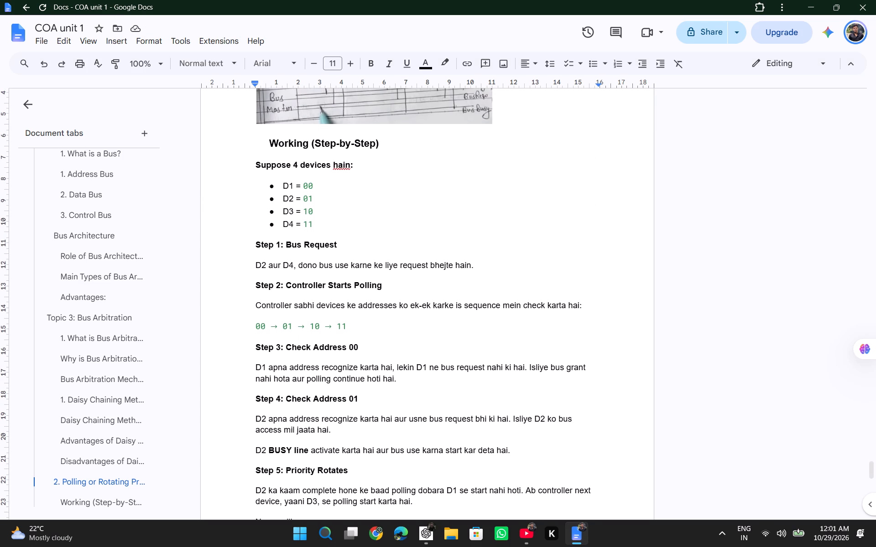
scroll(370, 316, "down", 3)
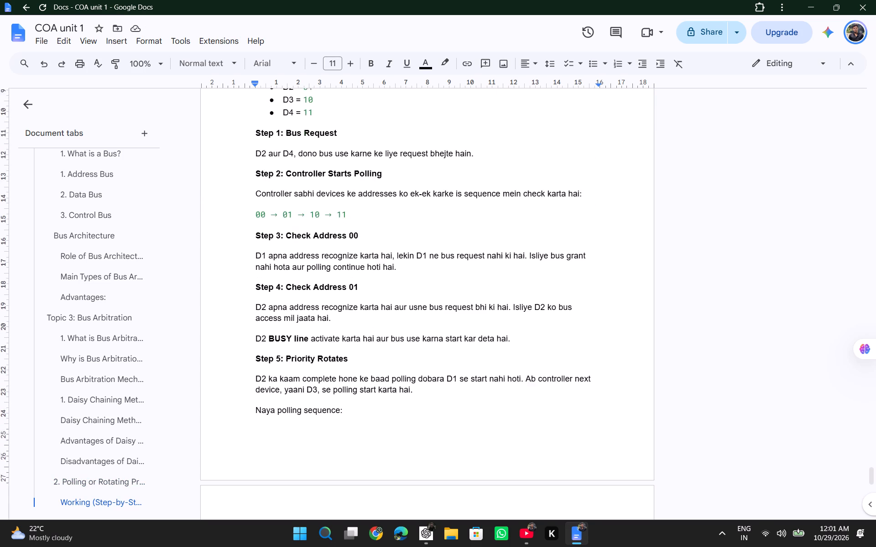
scroll(370, 316, "down", 3)
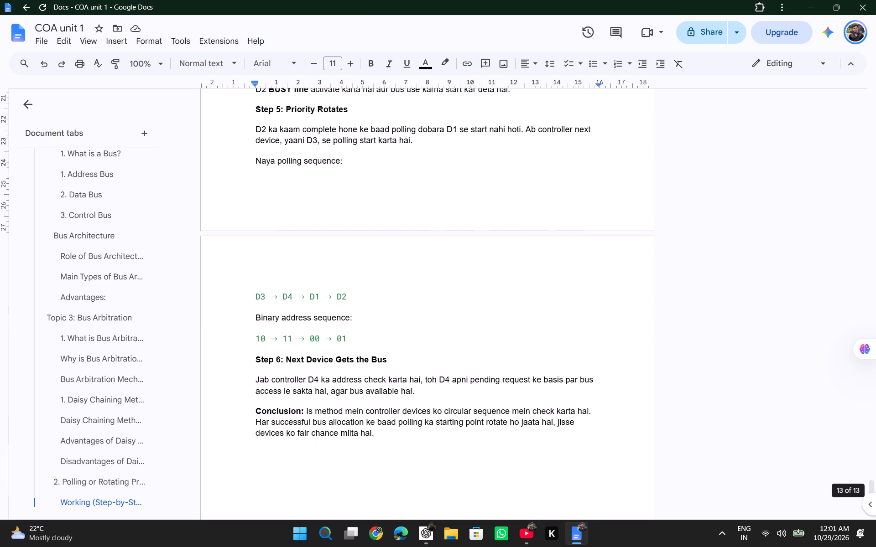
scroll(370, 316, "down", 4)
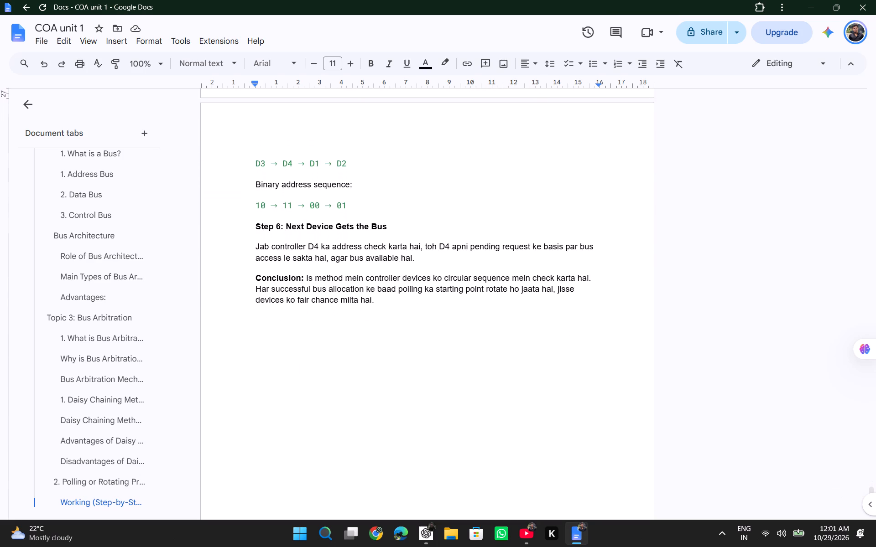
scroll(370, 316, "down", 1)
left_click(370, 316)
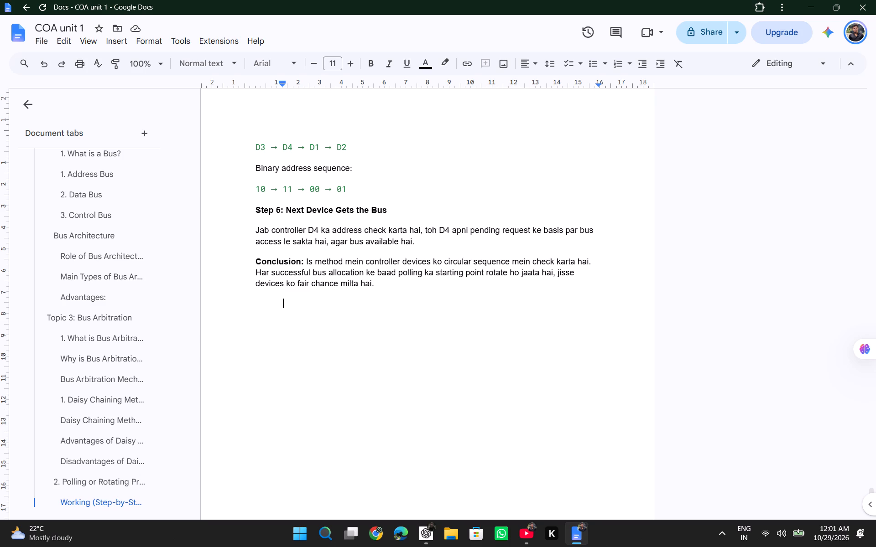
key("BackSpace")
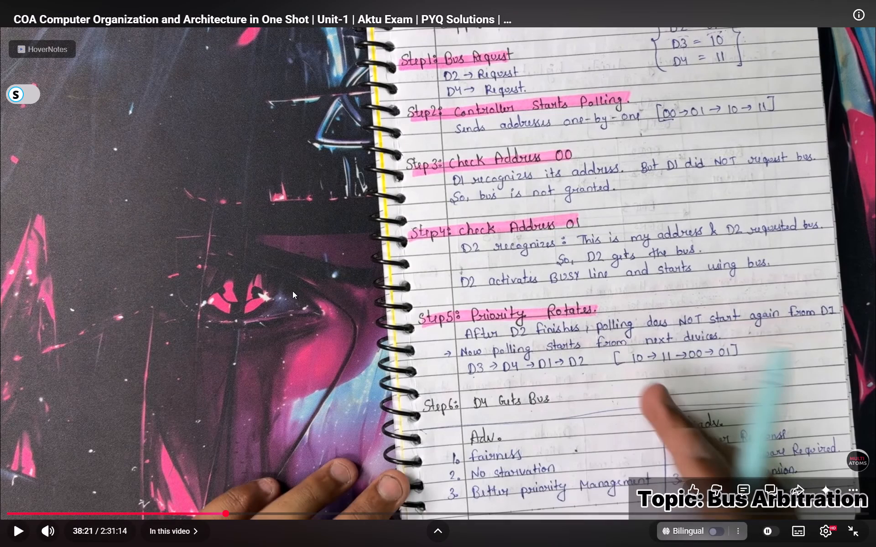
Switch to the YouTube lecture and play it up to the polling method's advantages and disadvantages, then pause it.
left_click(284, 289)
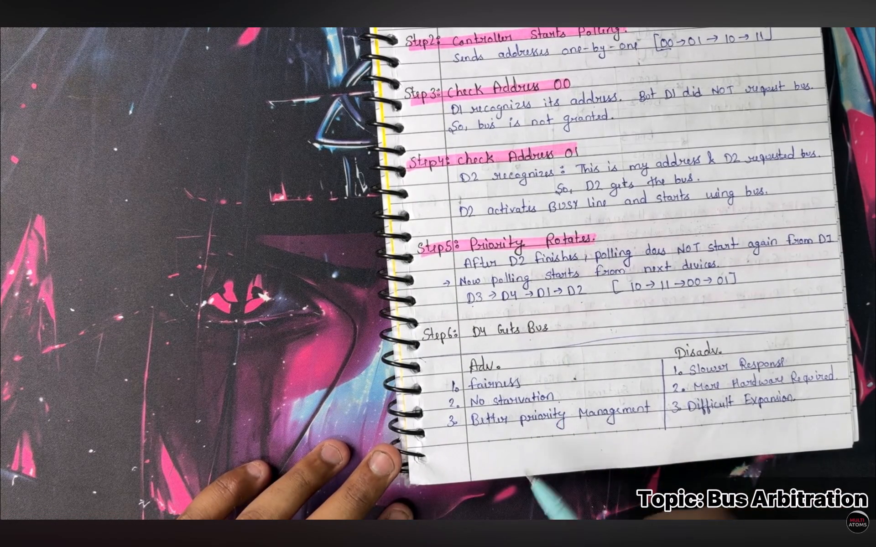
left_click(284, 289)
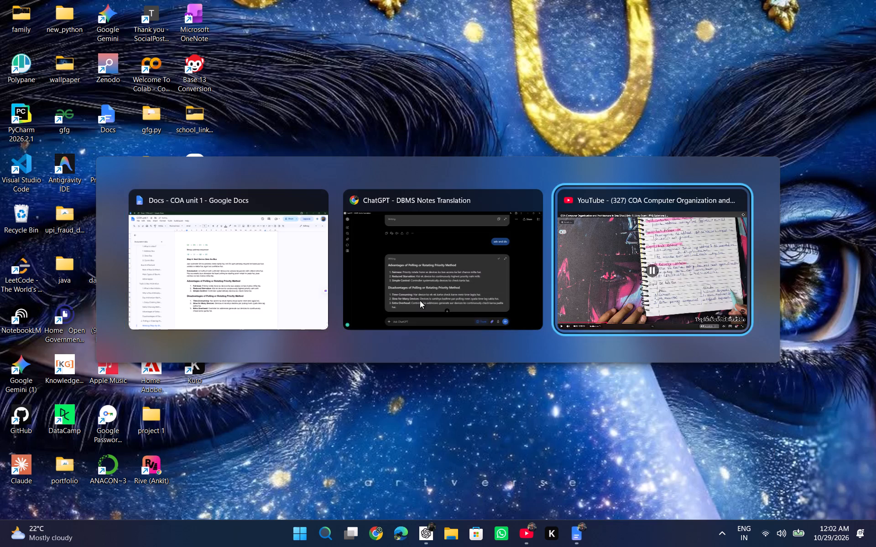
Switch to the YouTube lecture and watch the introduction of the Fixed Priority or Independent Request Method, pausing and resuming it.
left_click(362, 289)
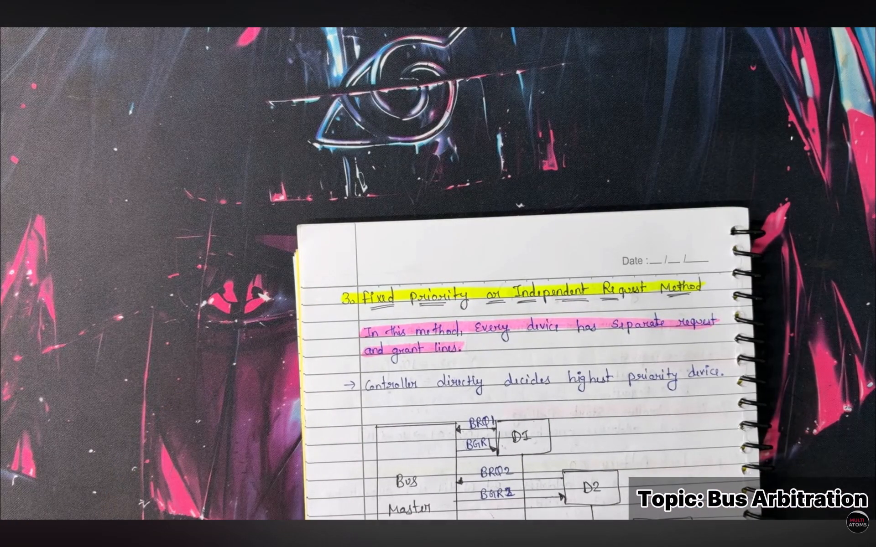
left_click(417, 217)
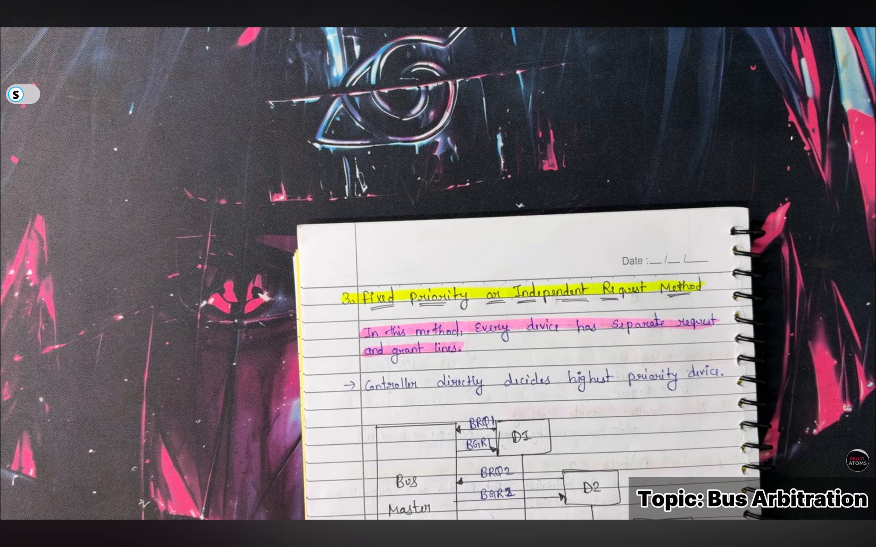
left_click(298, 264)
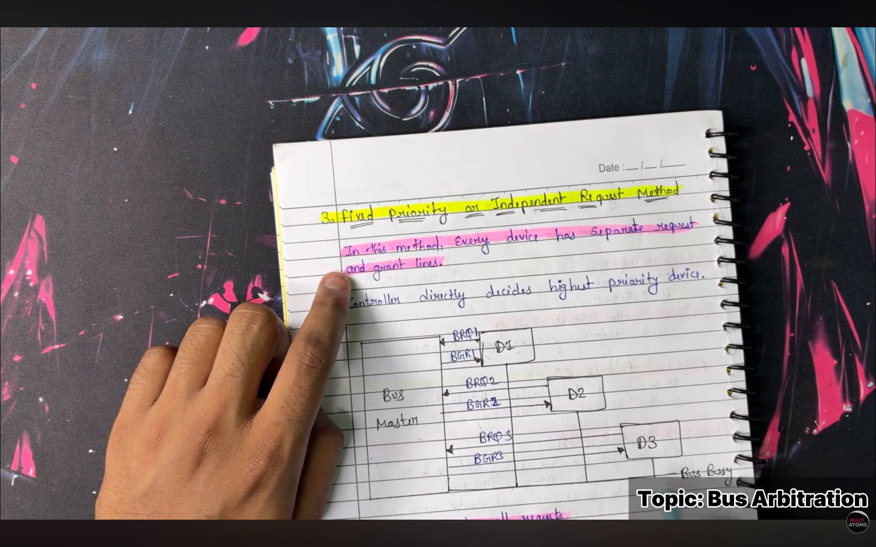
Extract and copy the handwritten heading, definition and controller line of the Fixed Priority or Independent Request Method from the video frame.
key("shift+super+s")
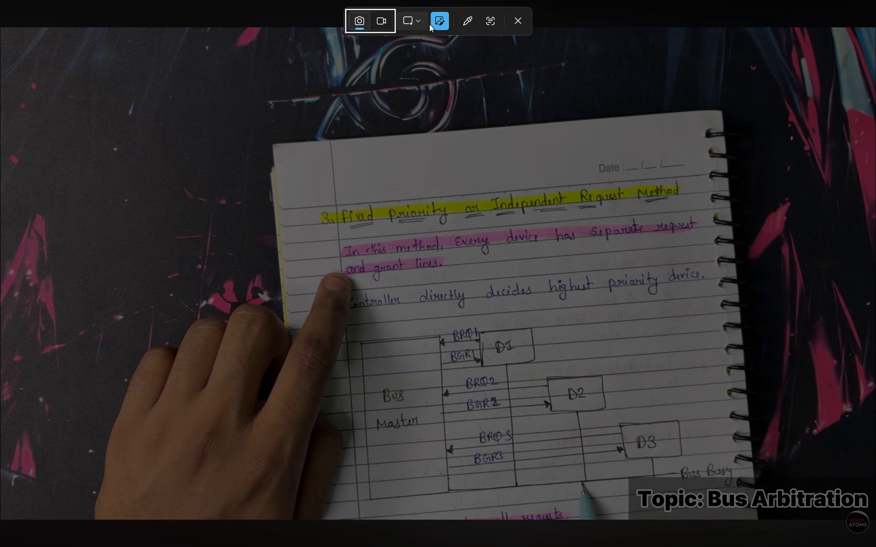
left_click(483, 20)
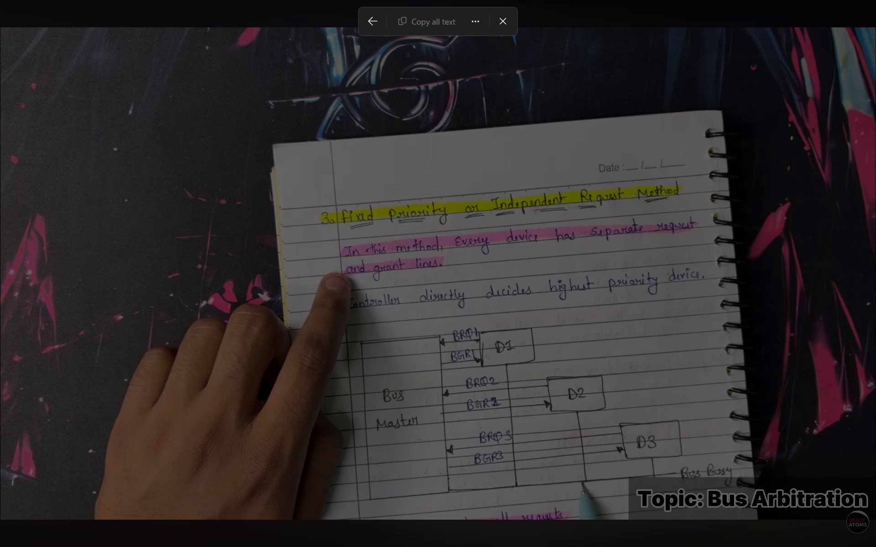
left_click_drag(312, 203, 802, 282)
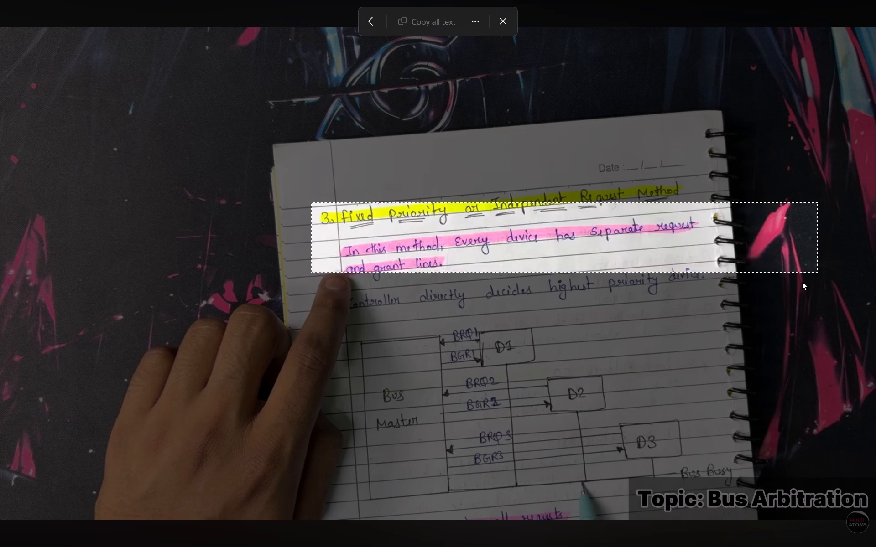
left_click_drag(802, 282, 760, 310)
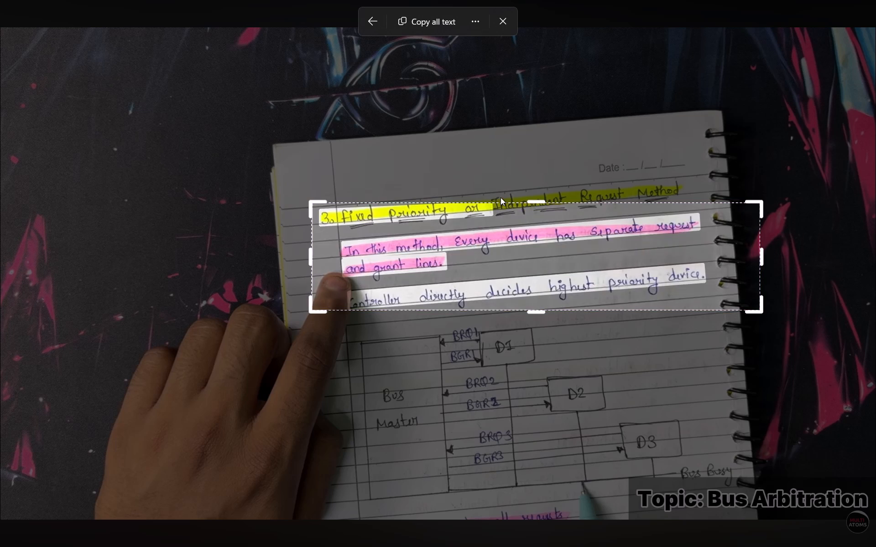
left_click_drag(534, 202, 534, 182)
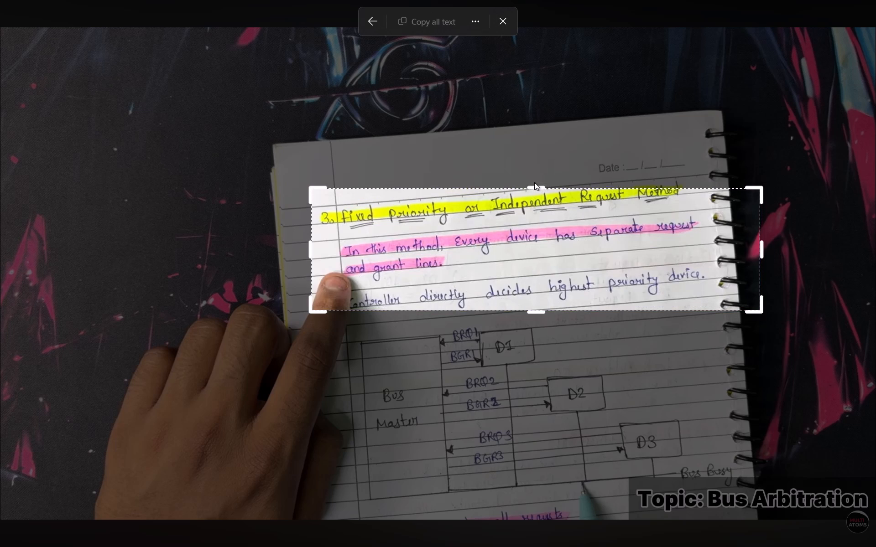
left_click_drag(534, 182, 534, 179)
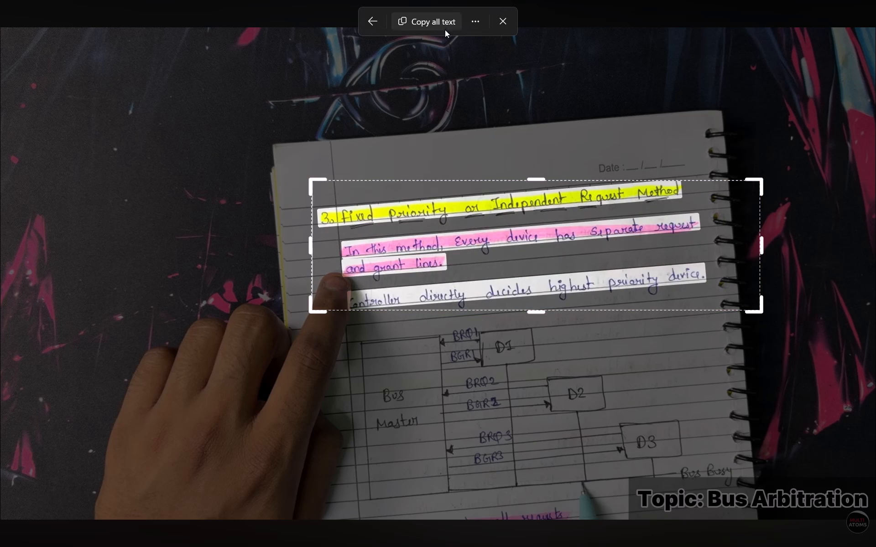
left_click(440, 24)
left_click(459, 248)
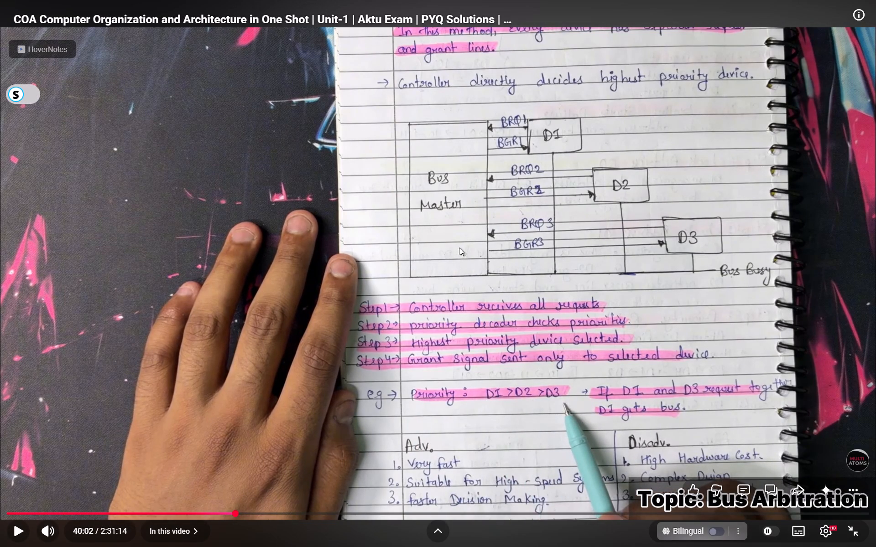
scroll(459, 248, "down", 2)
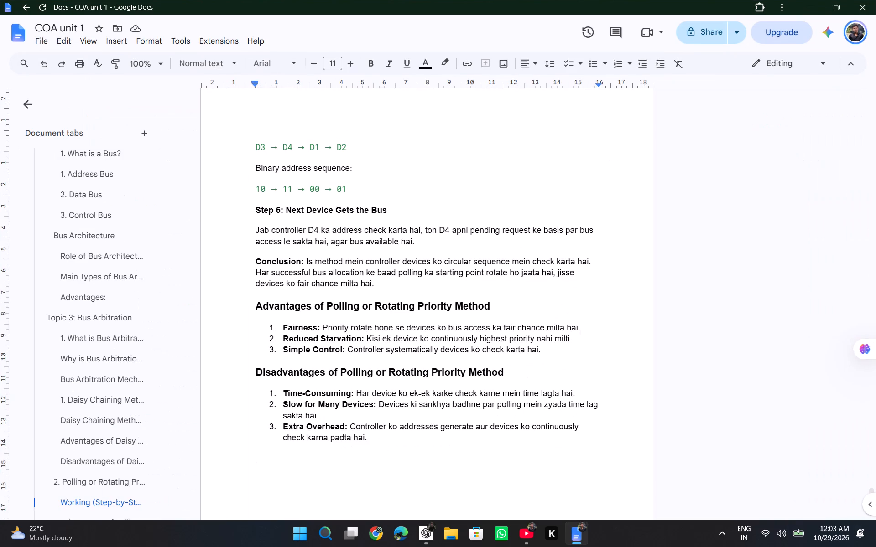
scroll(530, 234, "down", 2)
key("ctrl+v")
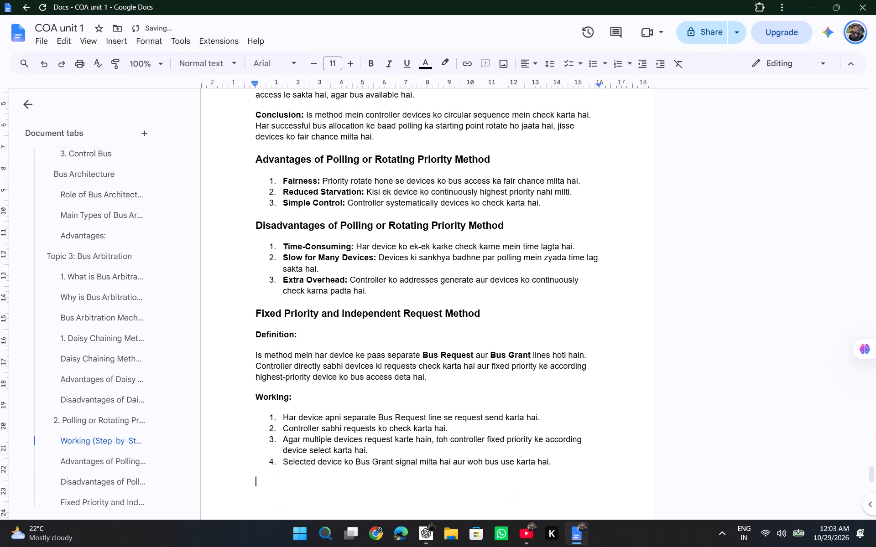
Number the pasted section's heading so it reads "3. Fixed Priority and Independent Request Method".
left_click(253, 315)
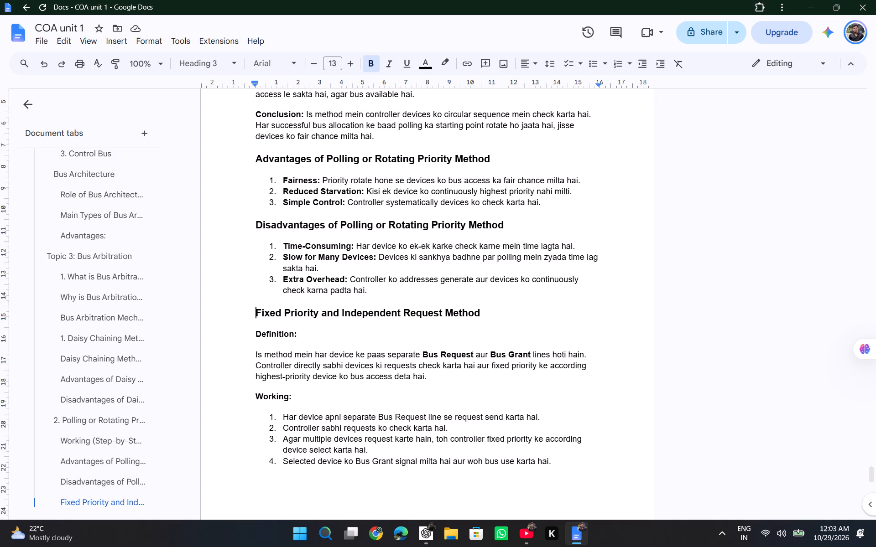
type("3.")
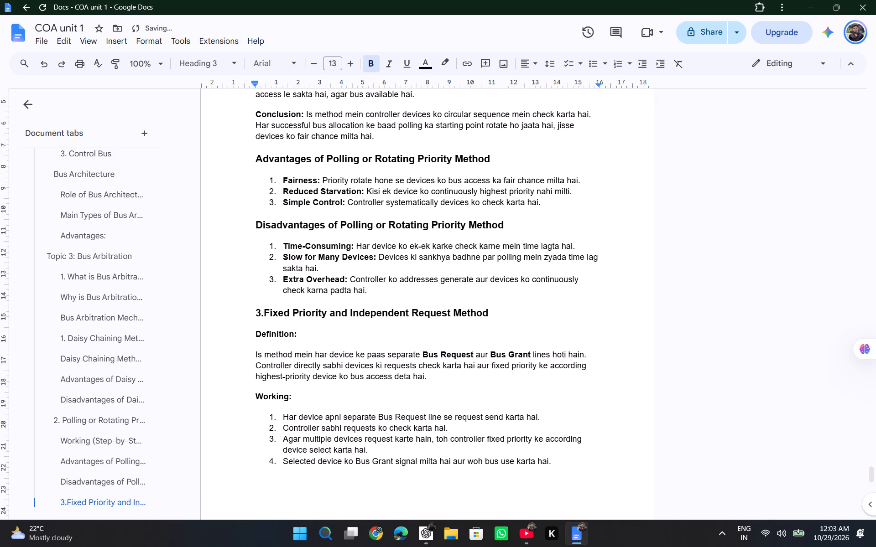
key("space")
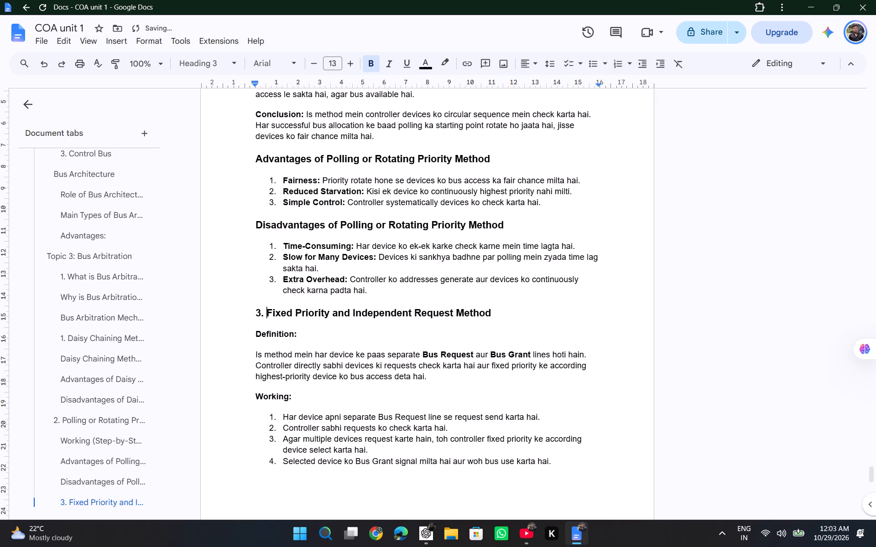
Increase the font size of the "3. Fixed Priority and Independent Request Method" heading to 15.
left_click_drag(251, 311, 490, 316)
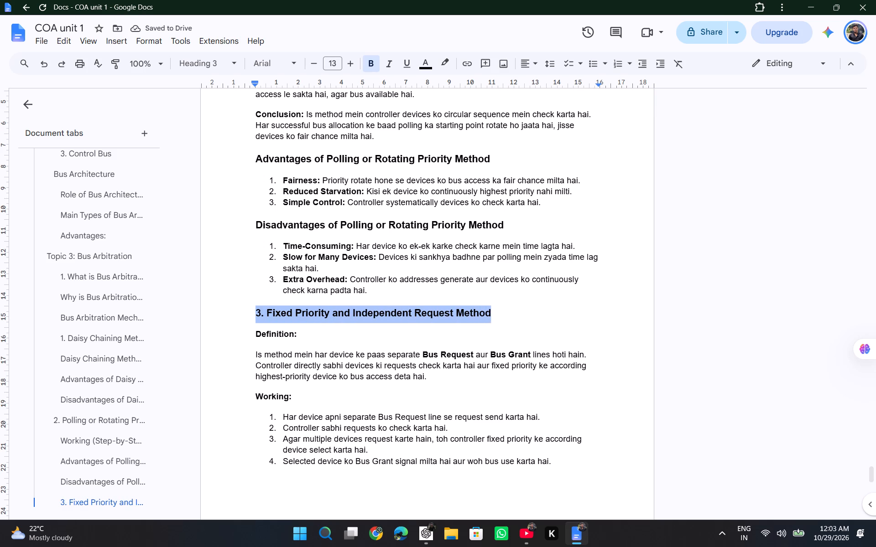
left_click(352, 63)
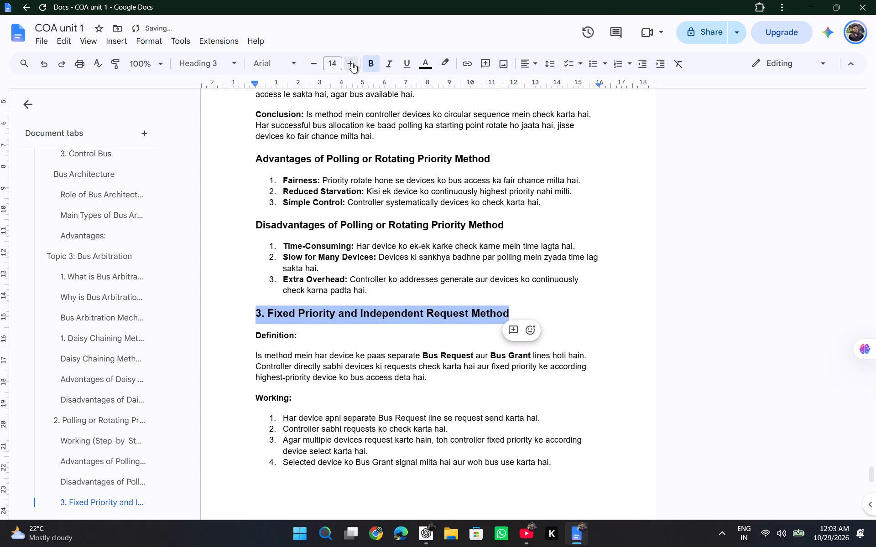
left_click(352, 63)
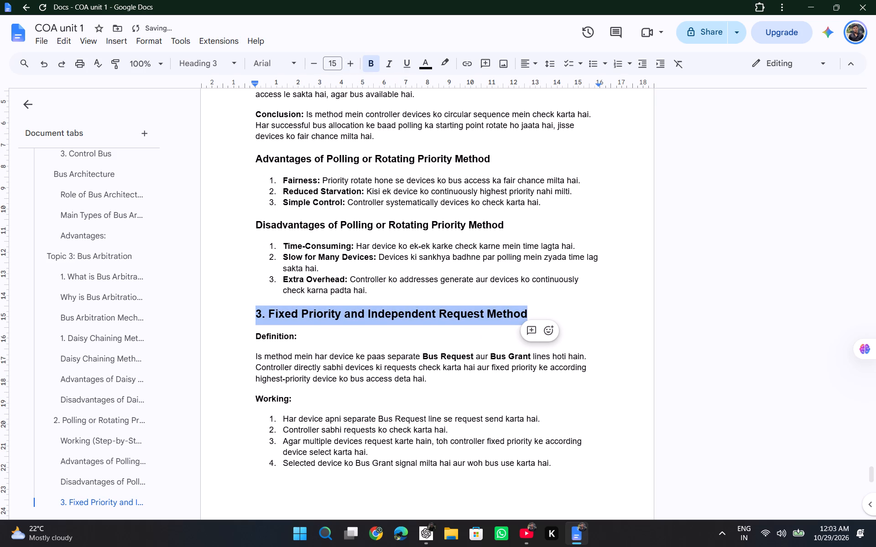
left_click(606, 336)
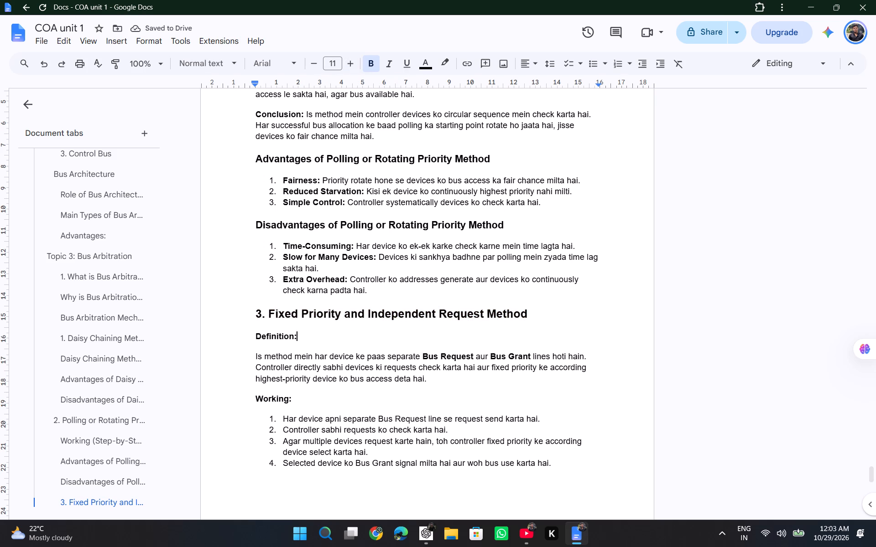
Rejoin the section 3 heading to the list item above it, then split it off again as an unindented, unnumbered paragraph.
left_click(255, 315)
key("BackSpace")
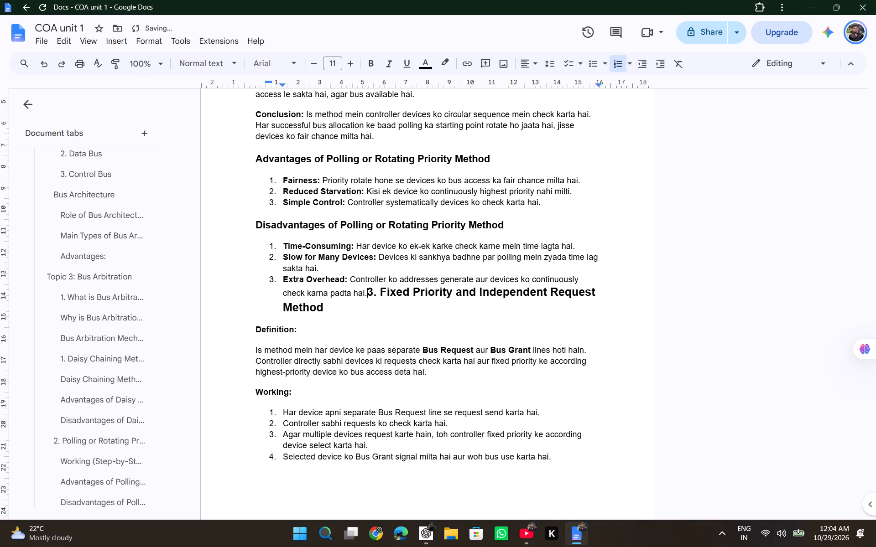
key("Return")
key("BackSpace")
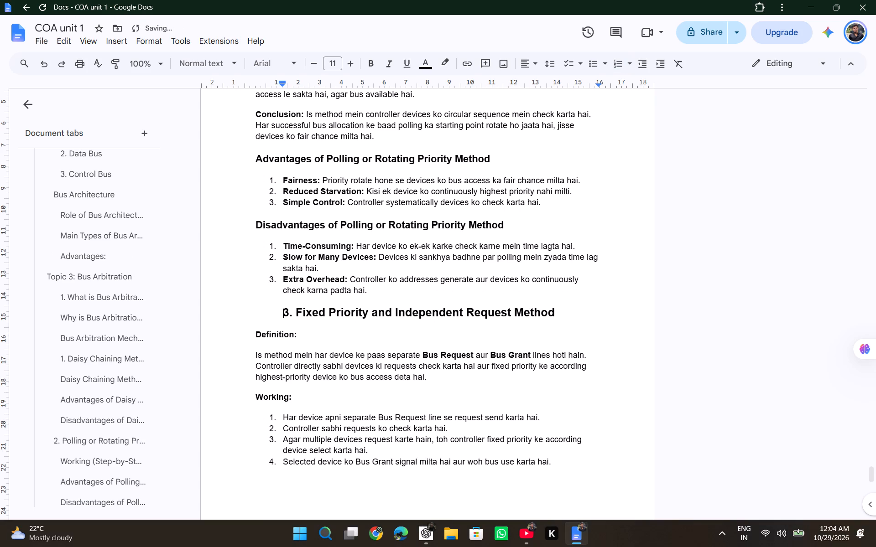
key("BackSpace")
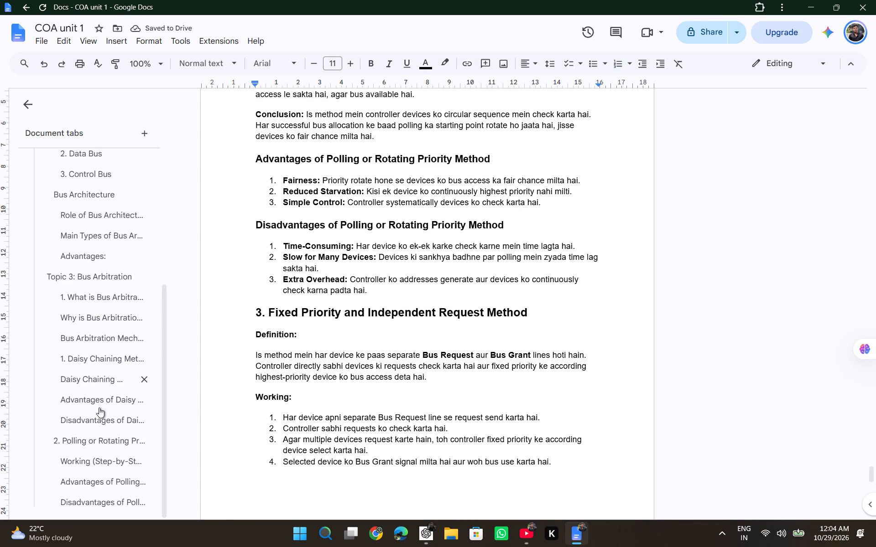
Remove the indent before the "2. Polling or Rotating Priority Method" heading so it aligns with the page margin.
scroll(99, 408, "down", 8)
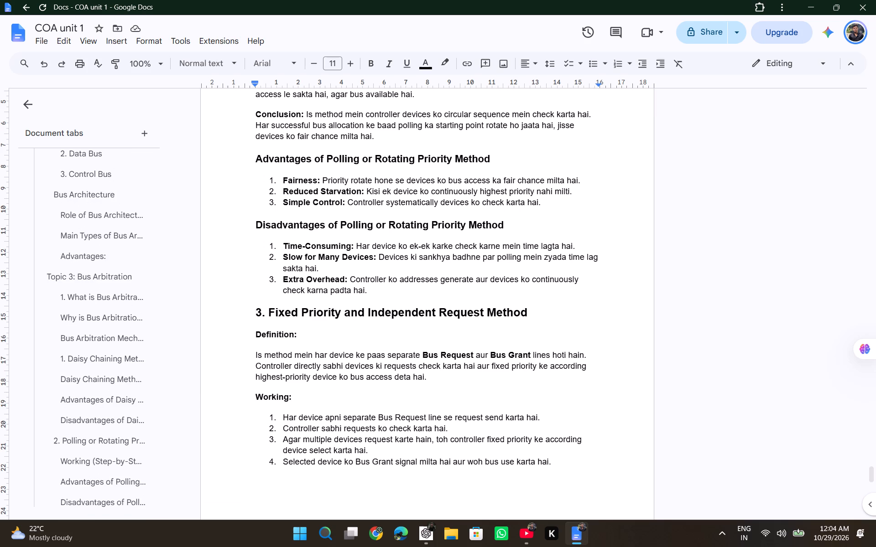
scroll(295, 268, "up", 3)
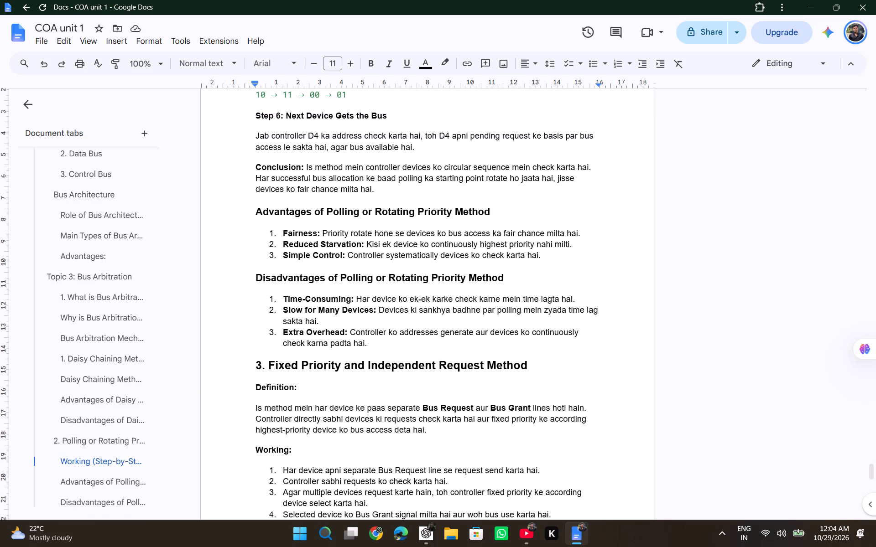
scroll(295, 268, "up", 7)
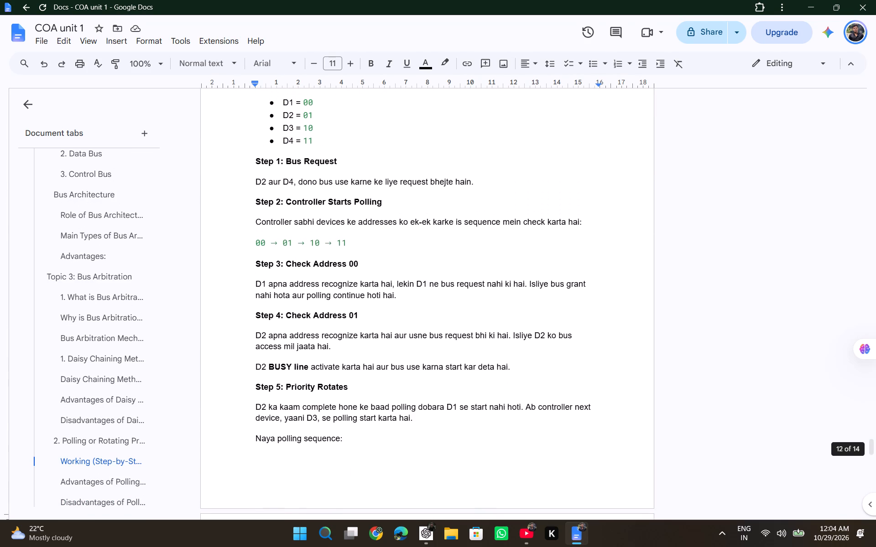
scroll(295, 268, "up", 5)
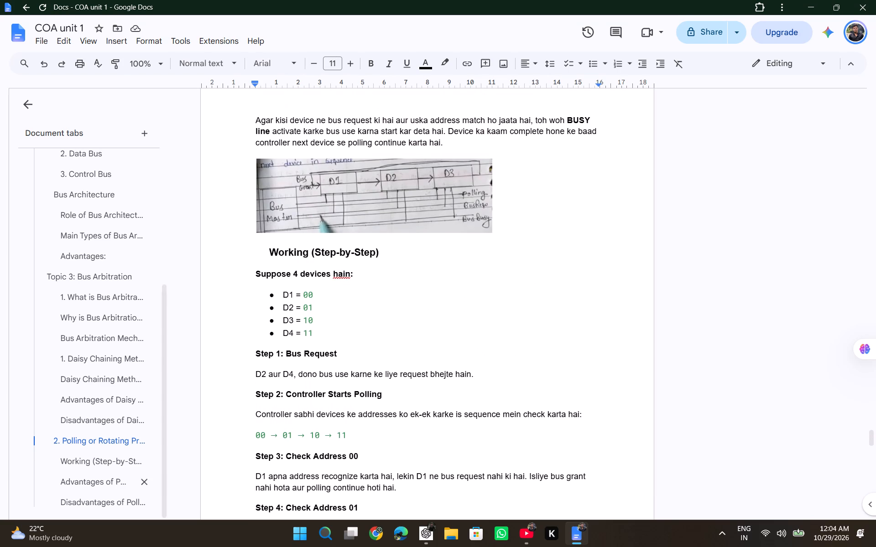
scroll(307, 255, "up", 4)
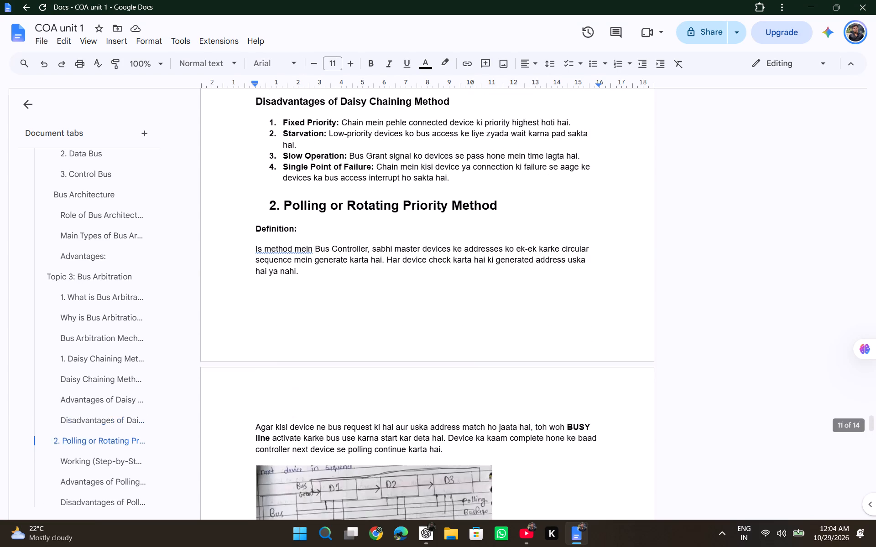
scroll(307, 255, "up", 2)
left_click(271, 253)
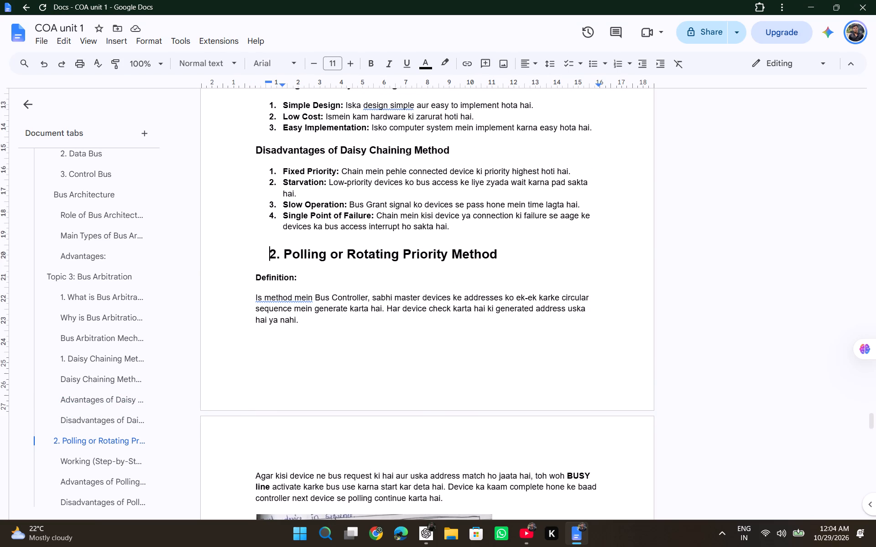
key("BackSpace")
key("BackSpace")
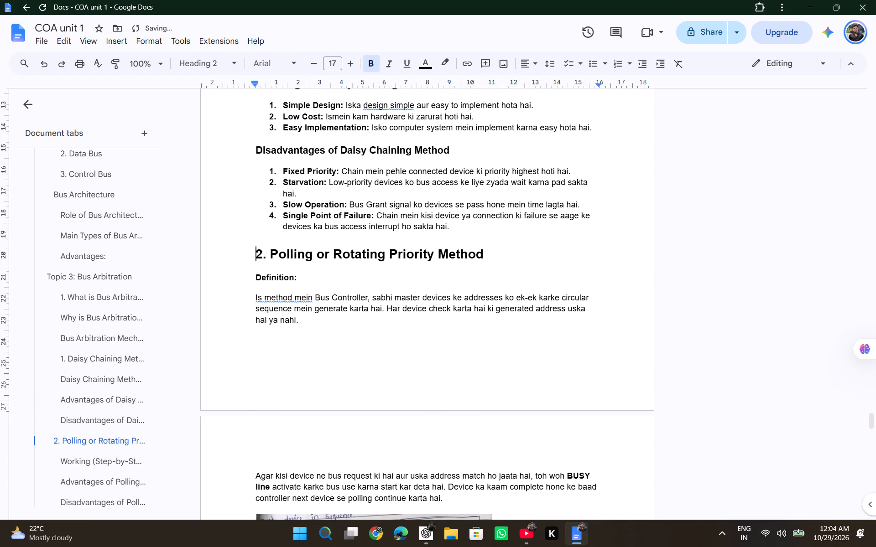
Join the "1. Daisy Chaining Method" heading to the "3. Polling" line above and split it back onto its own line.
scroll(271, 253, "right", 1)
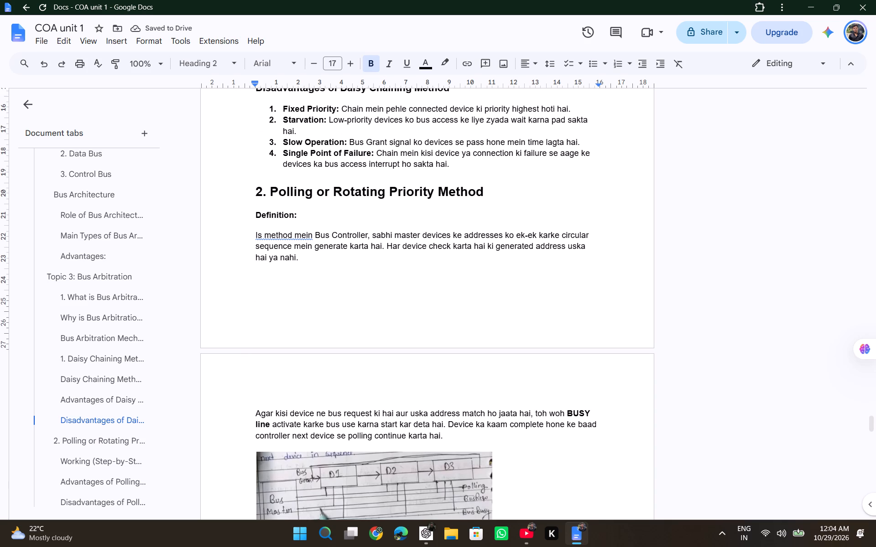
scroll(271, 253, "right", 1)
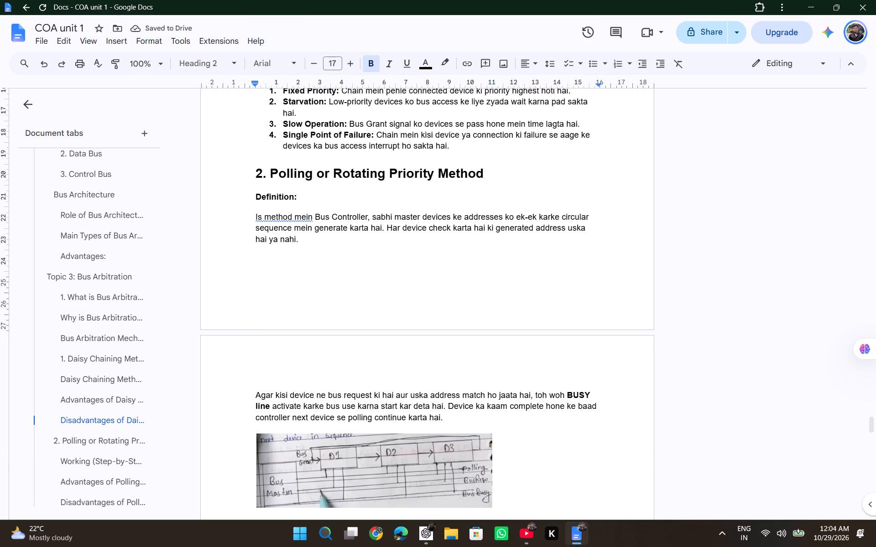
scroll(271, 253, "right", 2)
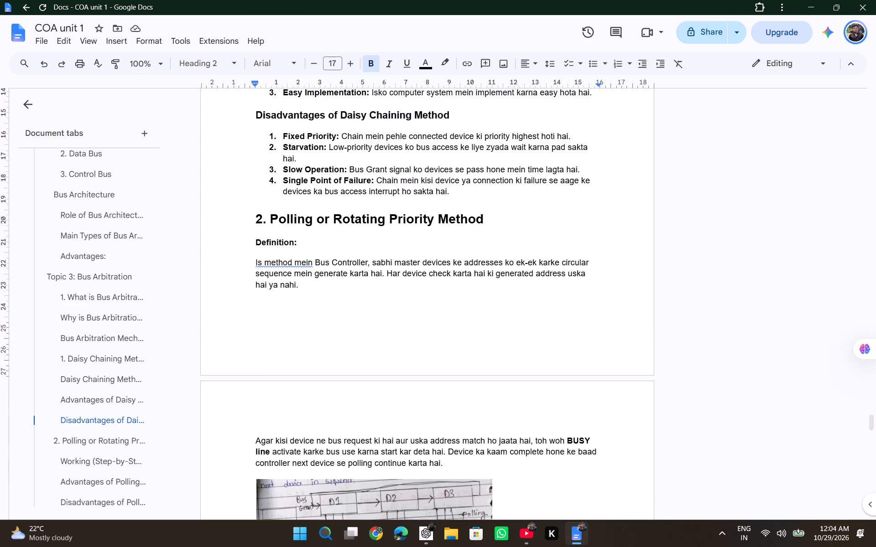
scroll(271, 253, "right", 1)
scroll(271, 253, "up", 6)
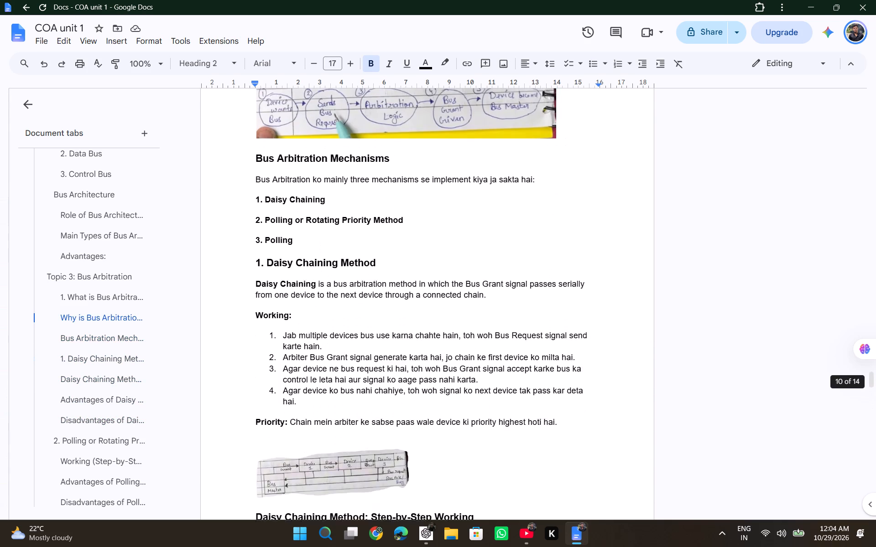
scroll(271, 253, "up", 3)
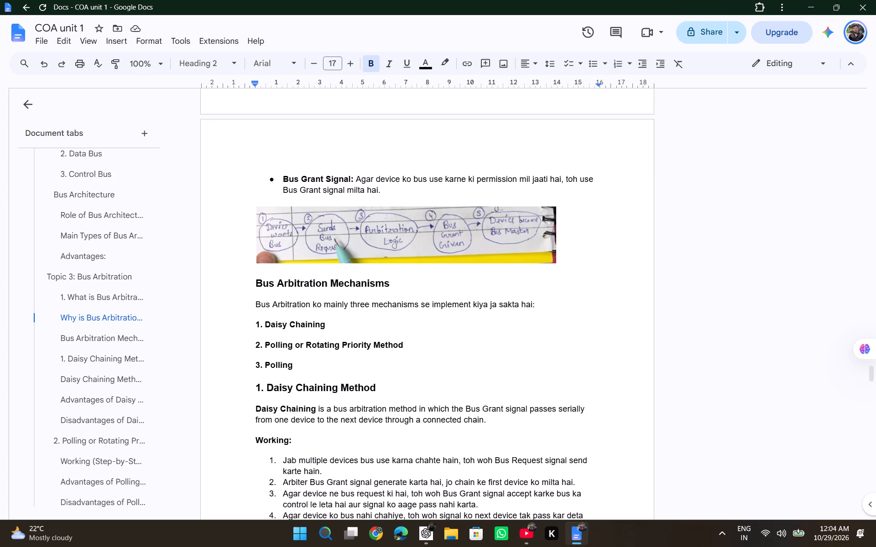
left_click(256, 388)
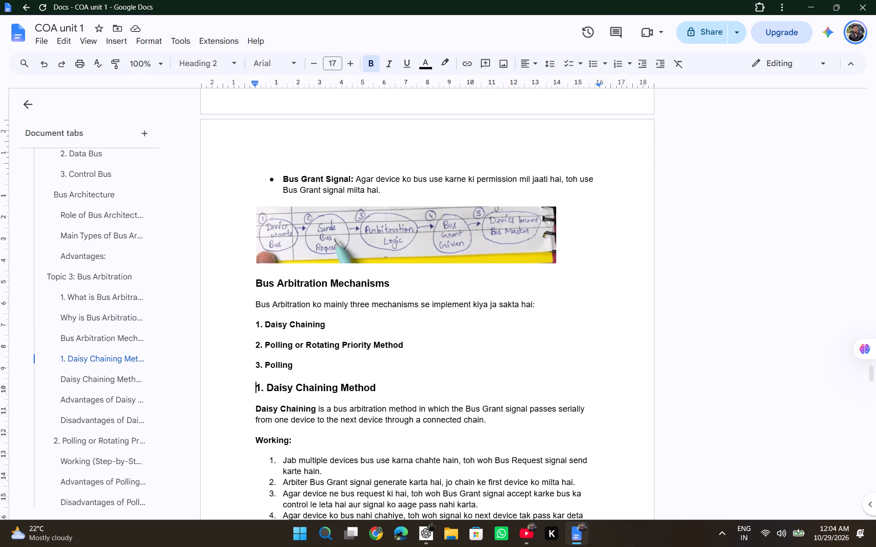
key("BackSpace")
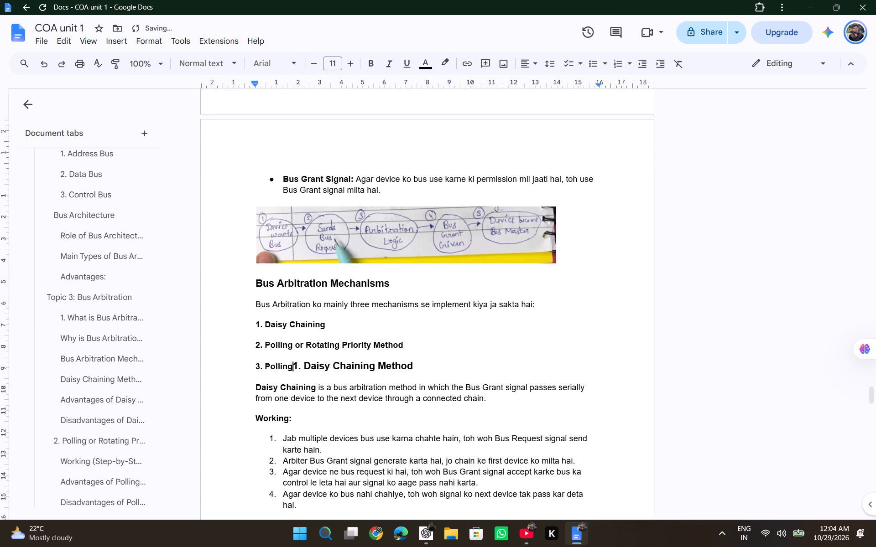
key("Return")
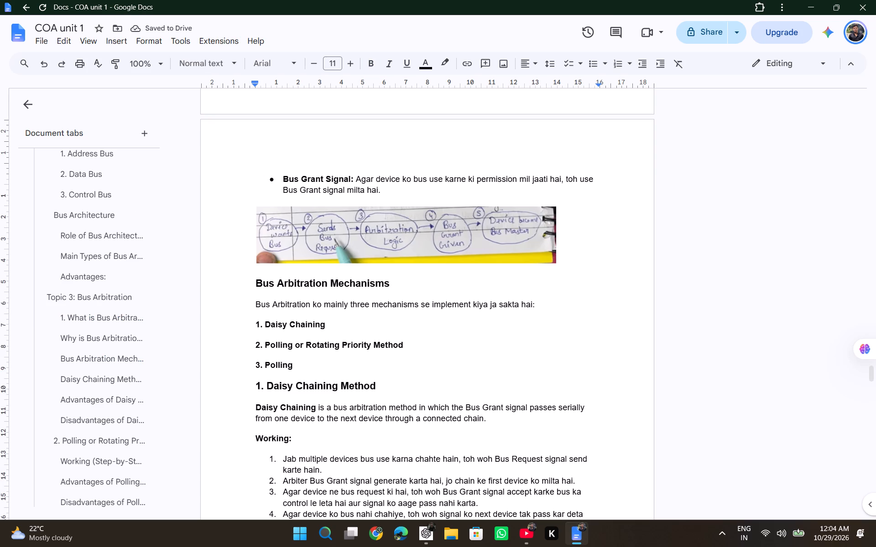
Review the notes from the Daisy Chaining Method section down to the end of the document.
scroll(256, 388, "down", 4)
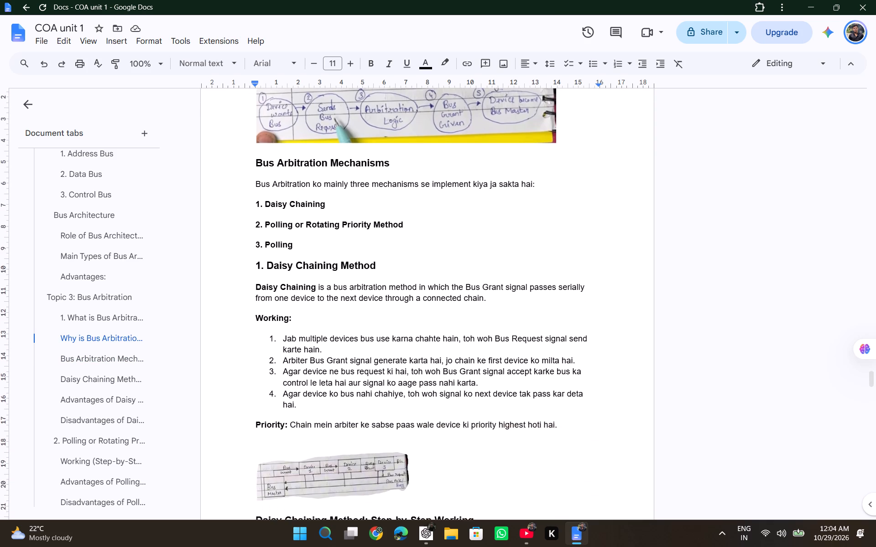
scroll(256, 388, "down", 2)
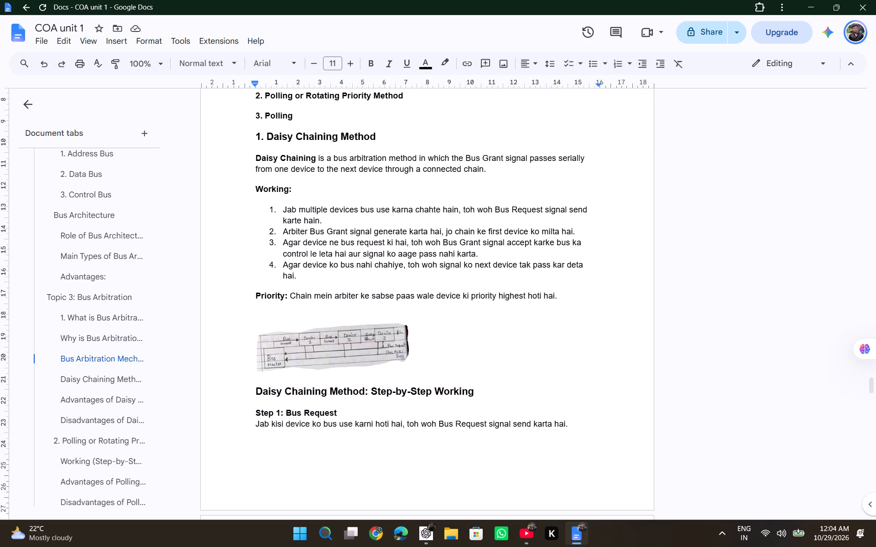
scroll(256, 388, "down", 5)
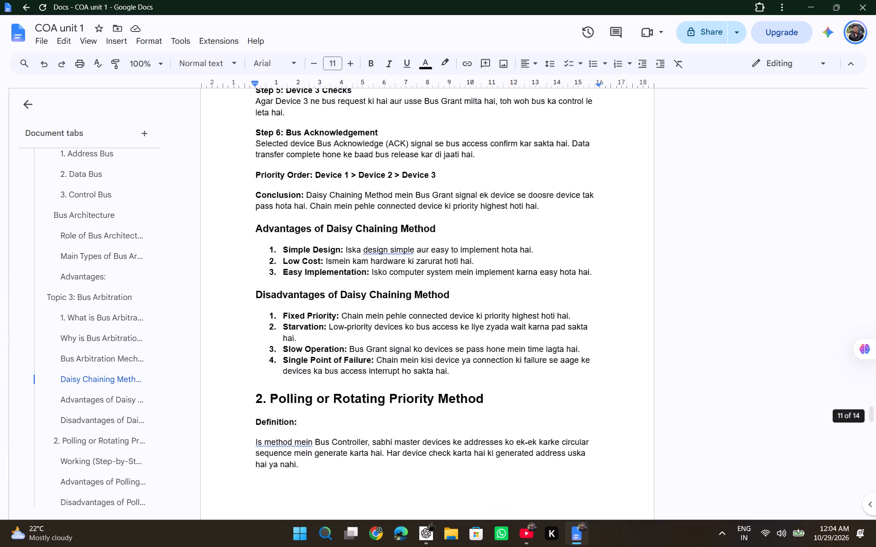
scroll(256, 388, "down", 5)
scroll(256, 388, "up", 3)
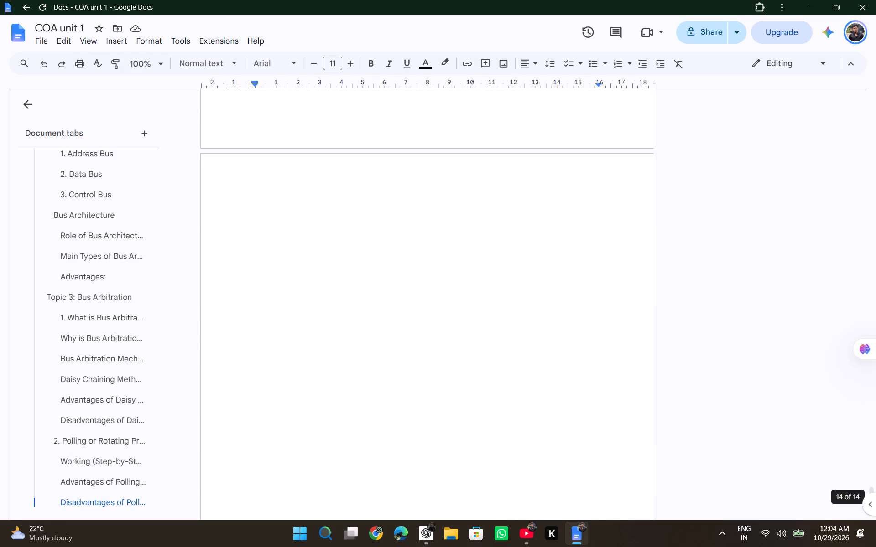
scroll(256, 388, "up", 4)
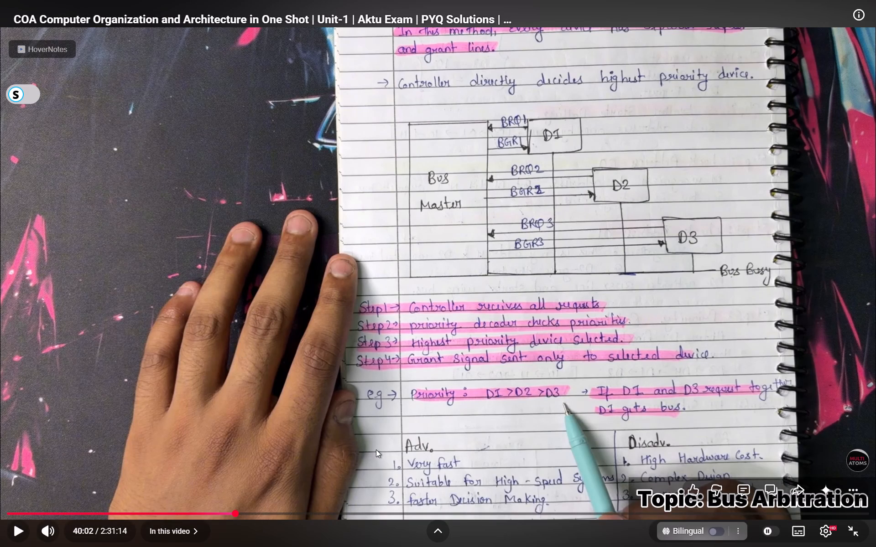
In the paused lecture video, capture a screenshot of the Bus Master diagram with devices D1 to D3 and the Bus Busy line.
key("shift+super+s")
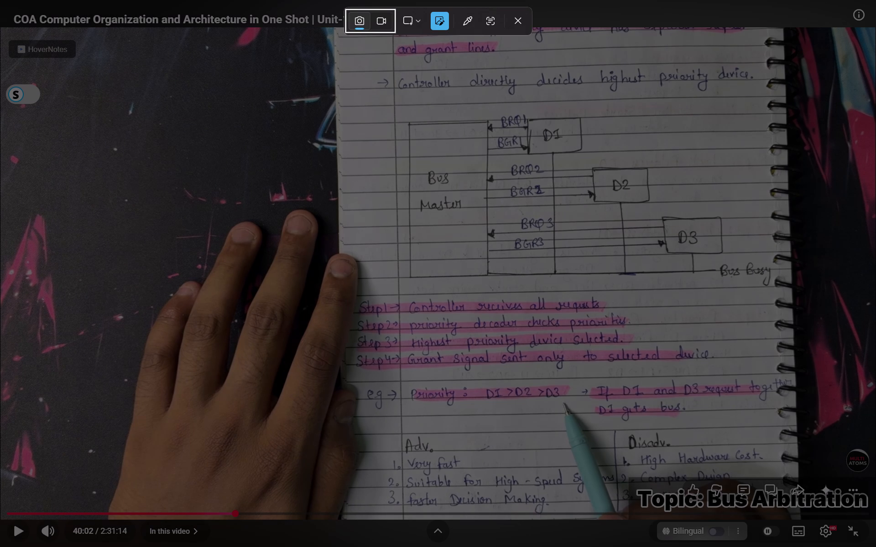
left_click_drag(391, 112, 781, 295)
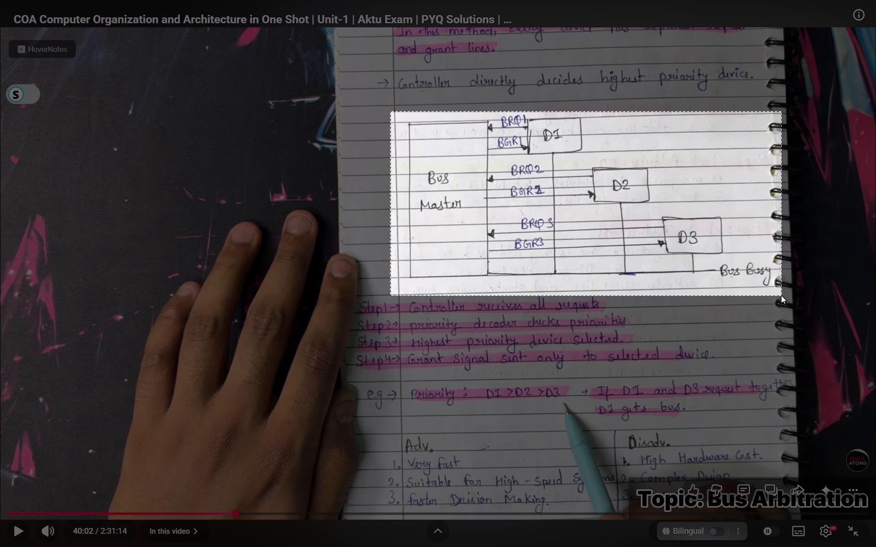
left_click_drag(781, 295, 778, 288)
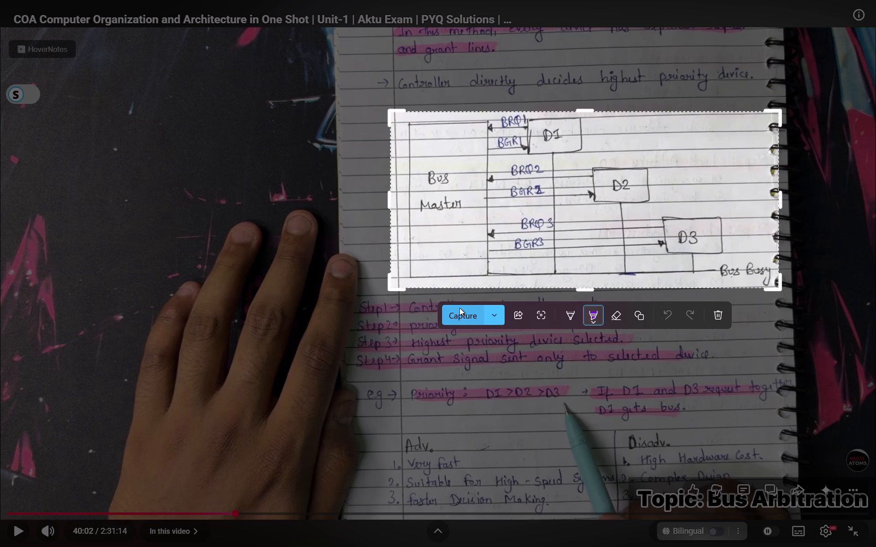
left_click(459, 308)
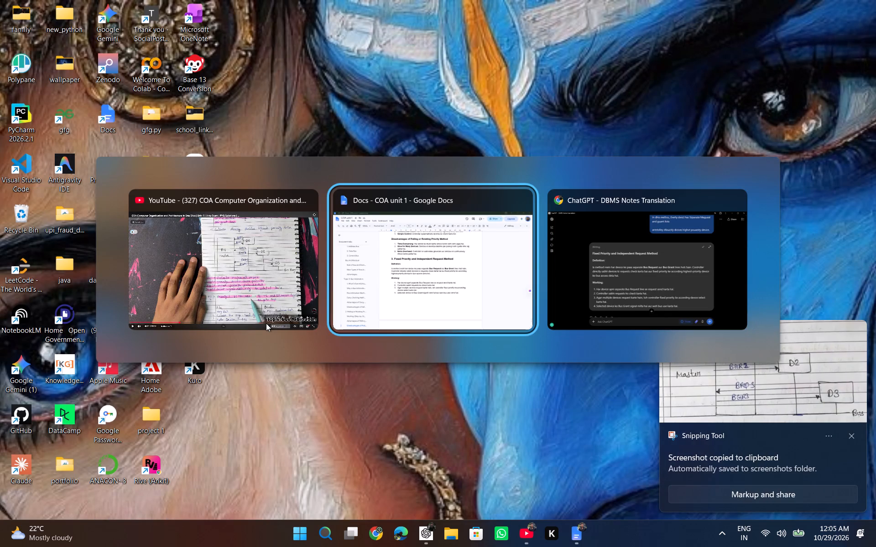
Remove an empty line below the Fixed Priority method's Working list in COA unit 1 and paste the captured diagram there.
scroll(266, 323, "down", 1)
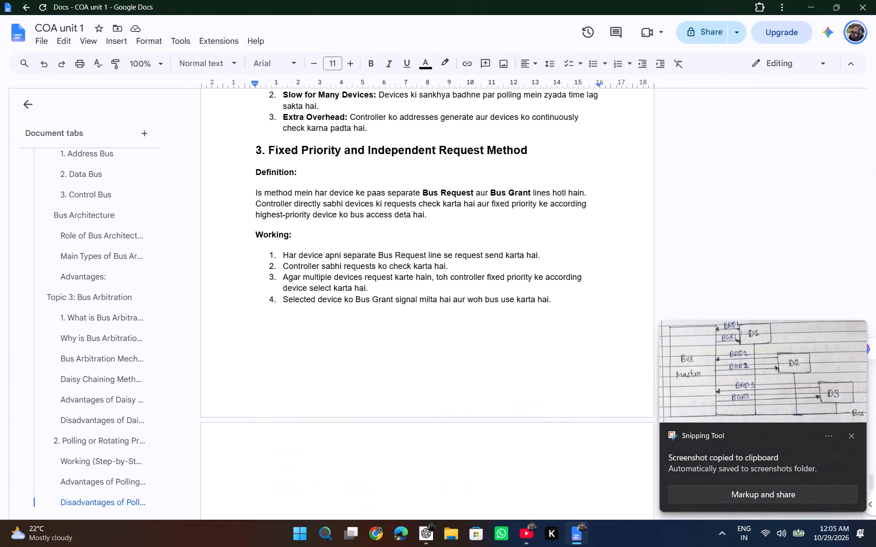
scroll(266, 323, "down", 1)
left_click(266, 323)
left_click(266, 323)
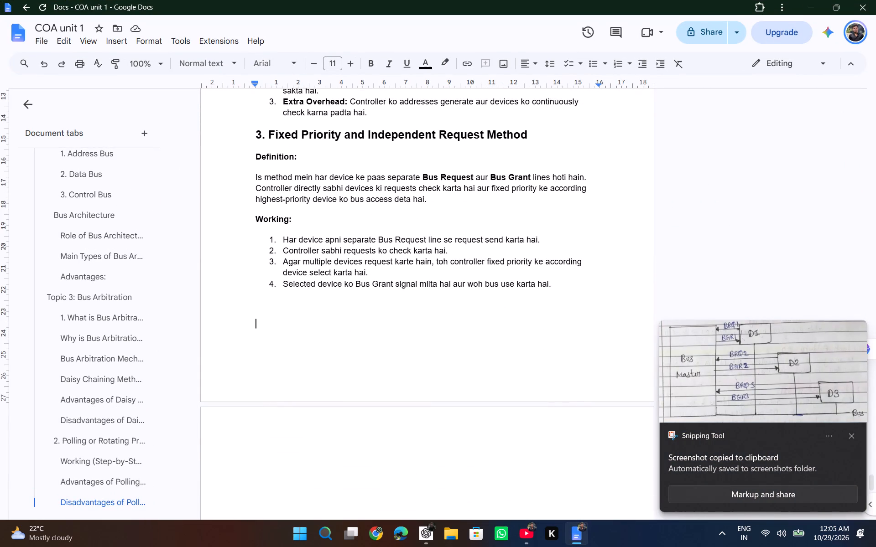
key("BackSpace")
key("ctrl+v")
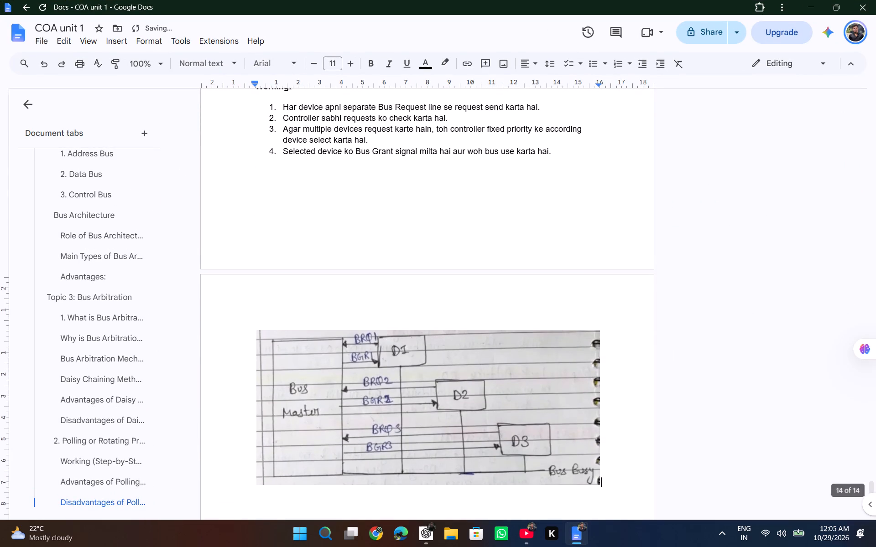
Shrink the pasted Bus Master diagram to about 10 cm wide and start a new line below it.
left_click(360, 423)
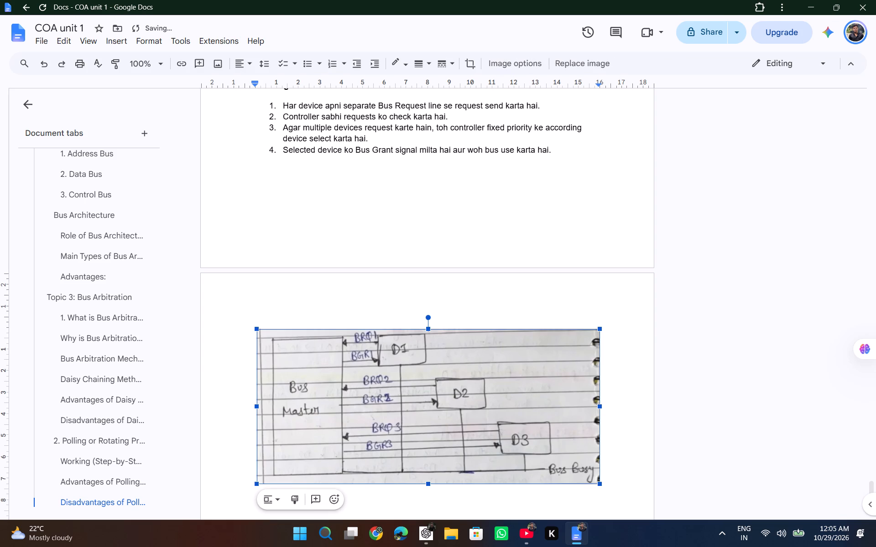
left_click_drag(599, 484, 454, 424)
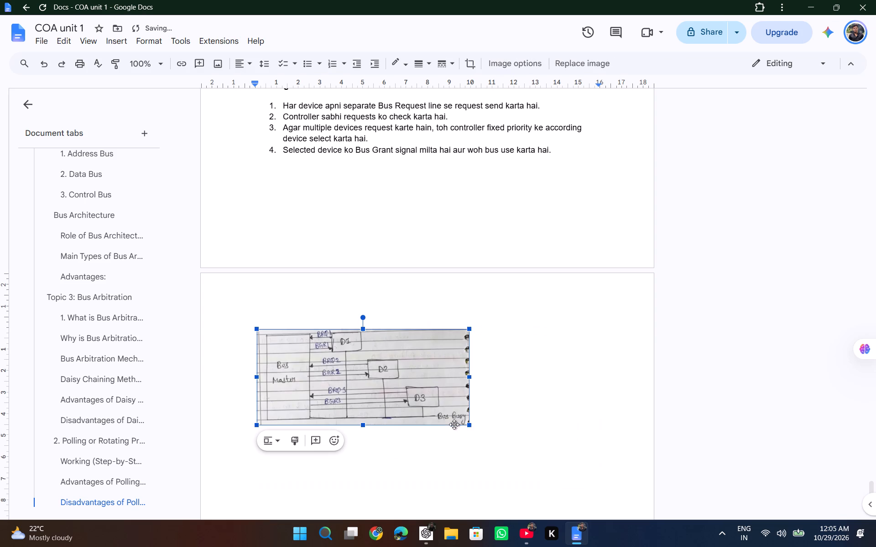
left_click(502, 417)
key("Return")
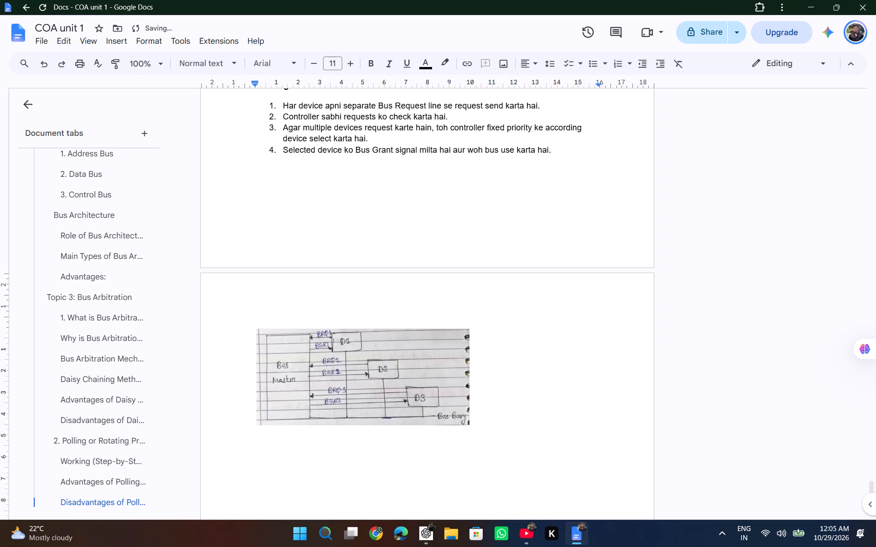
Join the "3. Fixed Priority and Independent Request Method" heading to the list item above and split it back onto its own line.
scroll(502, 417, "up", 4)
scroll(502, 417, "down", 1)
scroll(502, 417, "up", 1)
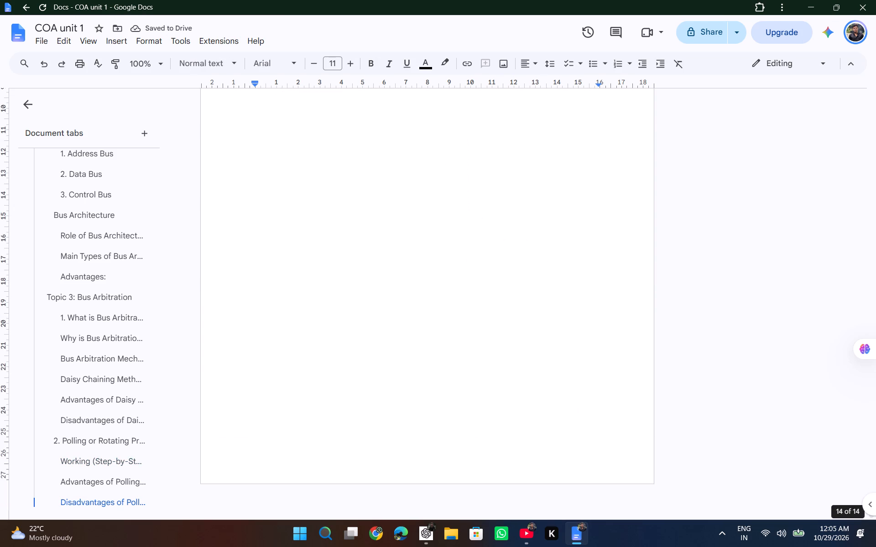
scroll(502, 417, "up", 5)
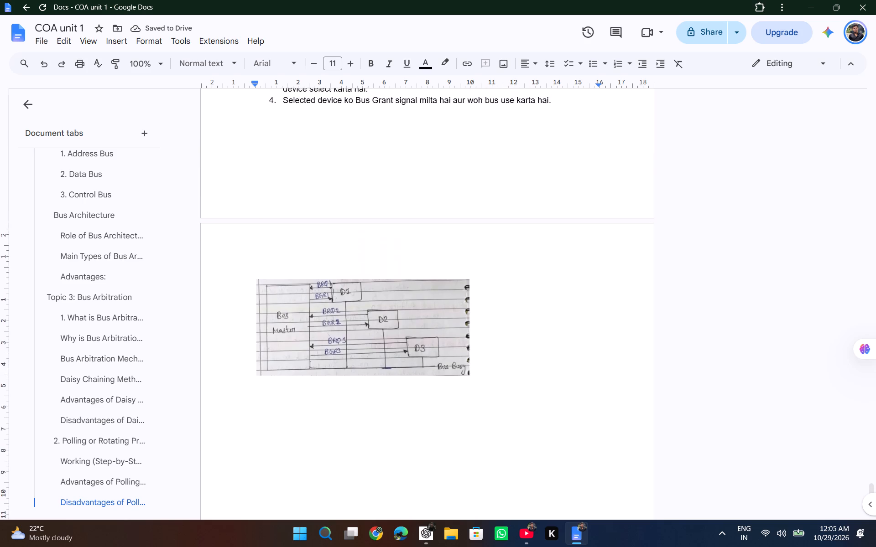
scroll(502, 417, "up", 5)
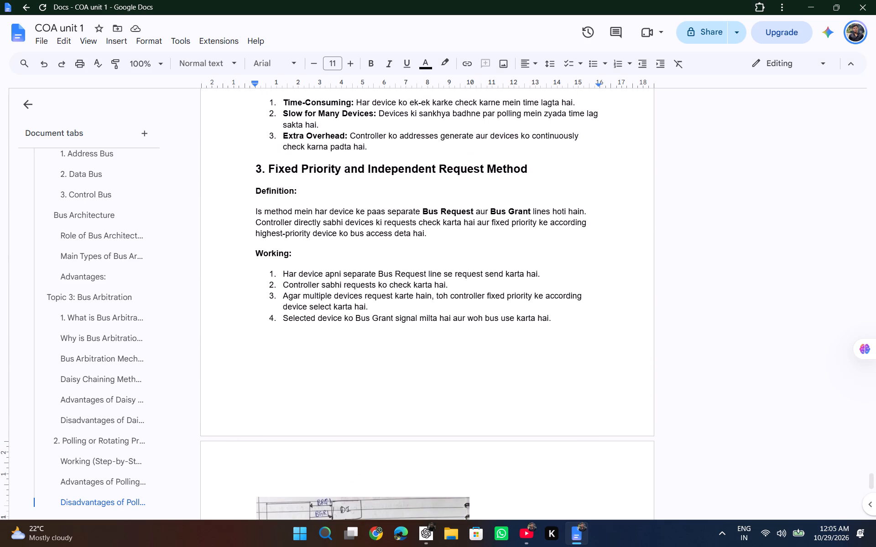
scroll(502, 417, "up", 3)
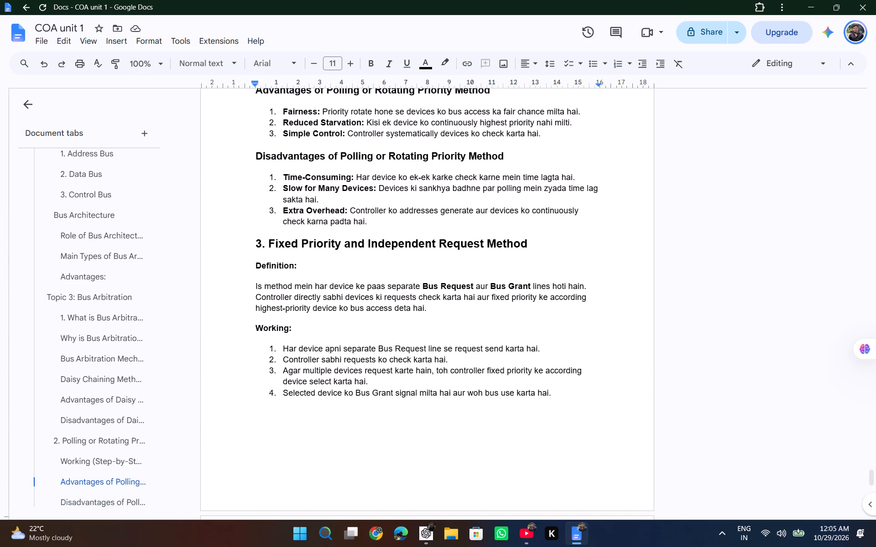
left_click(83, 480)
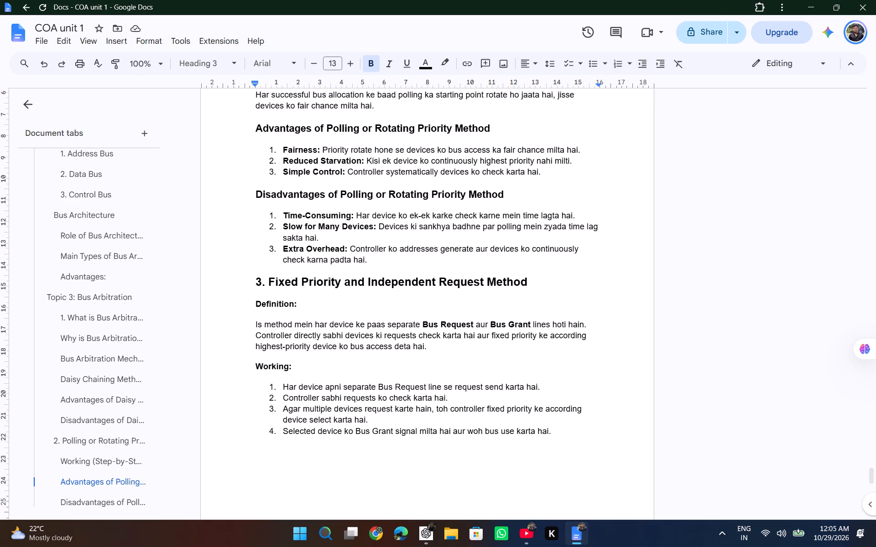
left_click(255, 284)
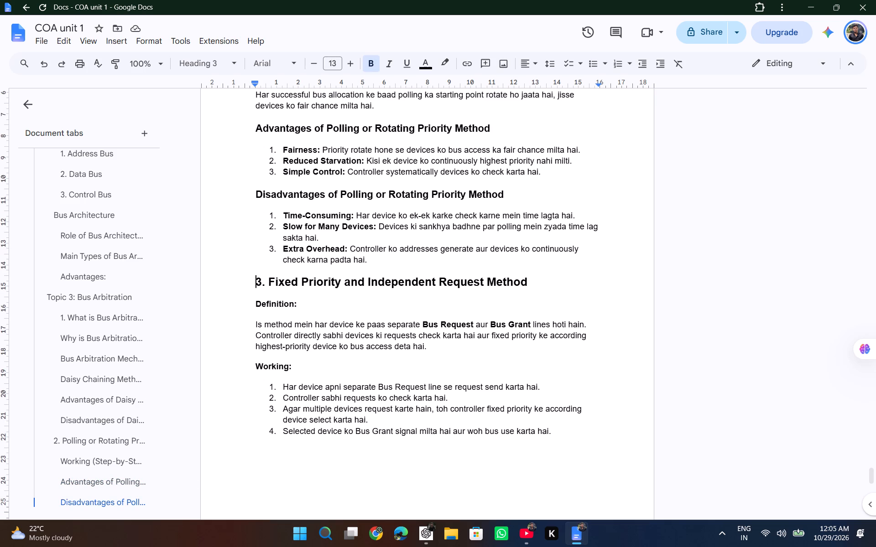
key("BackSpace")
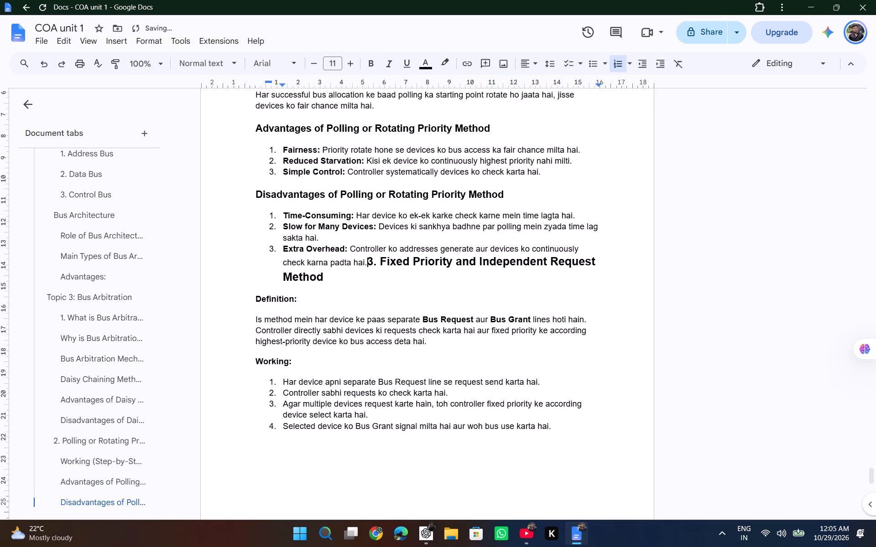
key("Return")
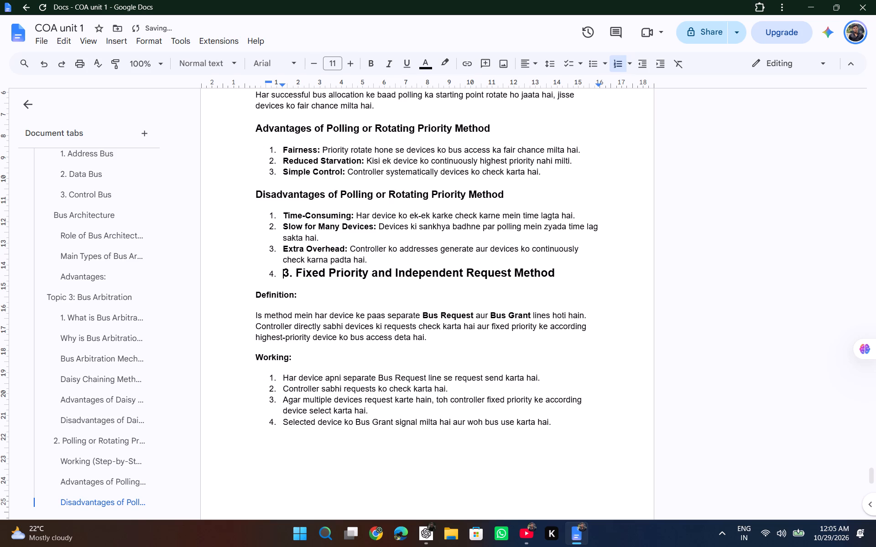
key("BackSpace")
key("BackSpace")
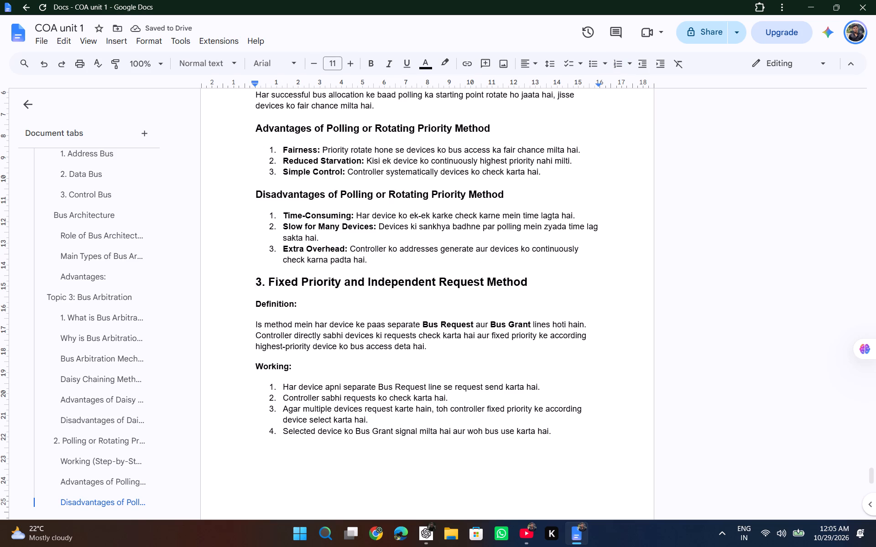
Set the font size of the "3. Fixed Priority and Independent Request Method" heading to 16.
left_click_drag(255, 283, 535, 278)
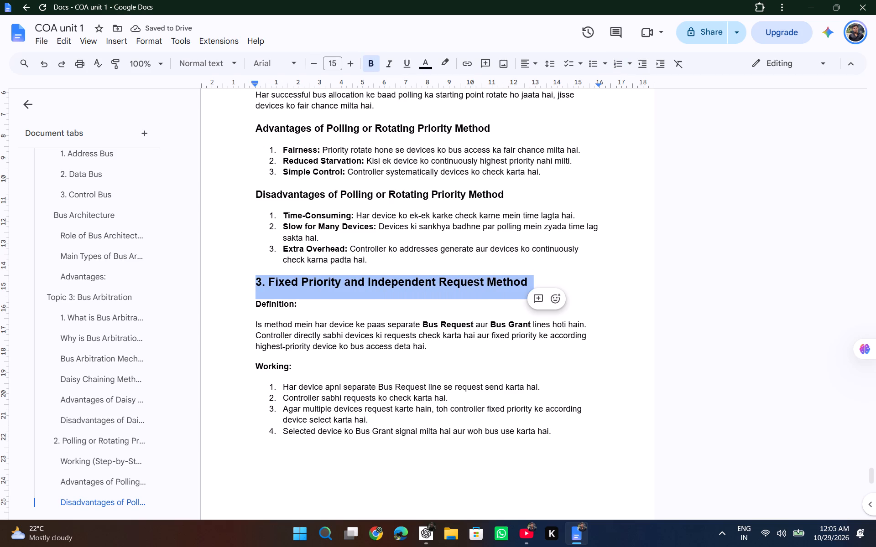
left_click(353, 60)
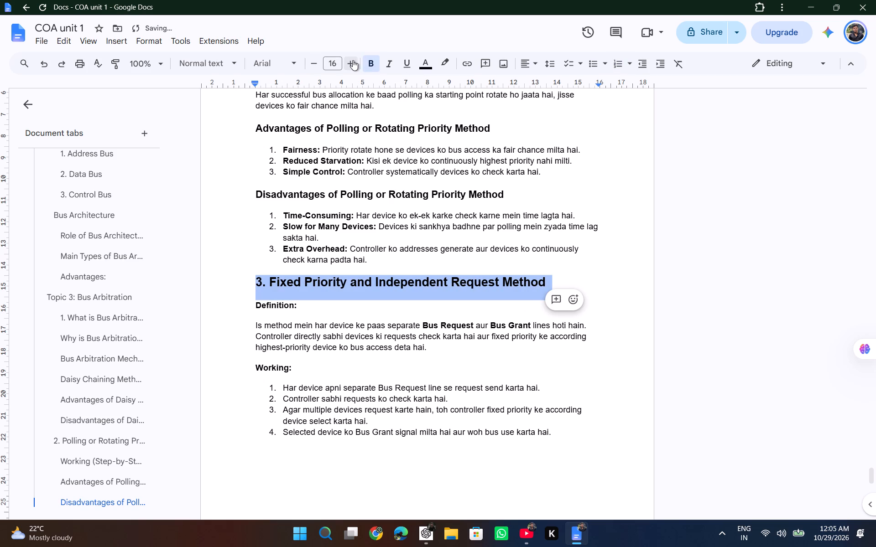
left_click(391, 306)
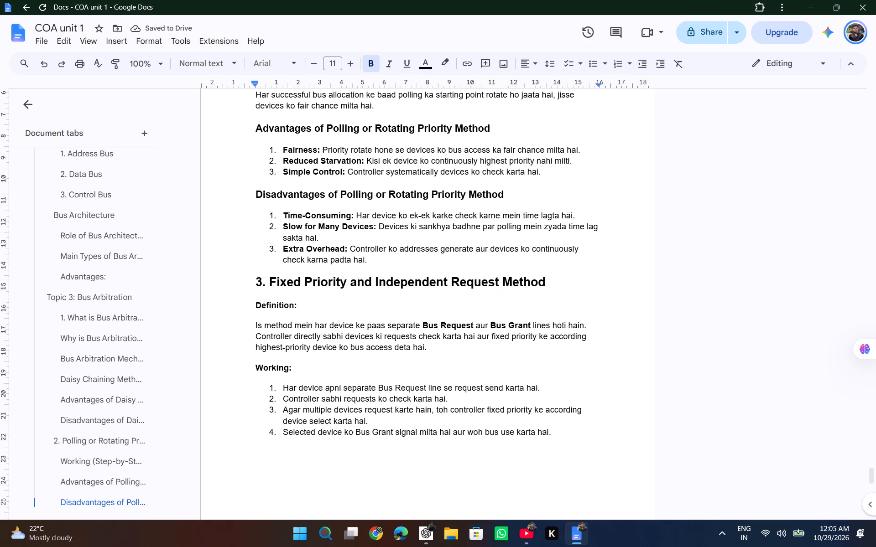
Delete the "3." number and its space from the start of the Fixed Priority and Independent Request Method heading.
scroll(391, 306, "down", 2)
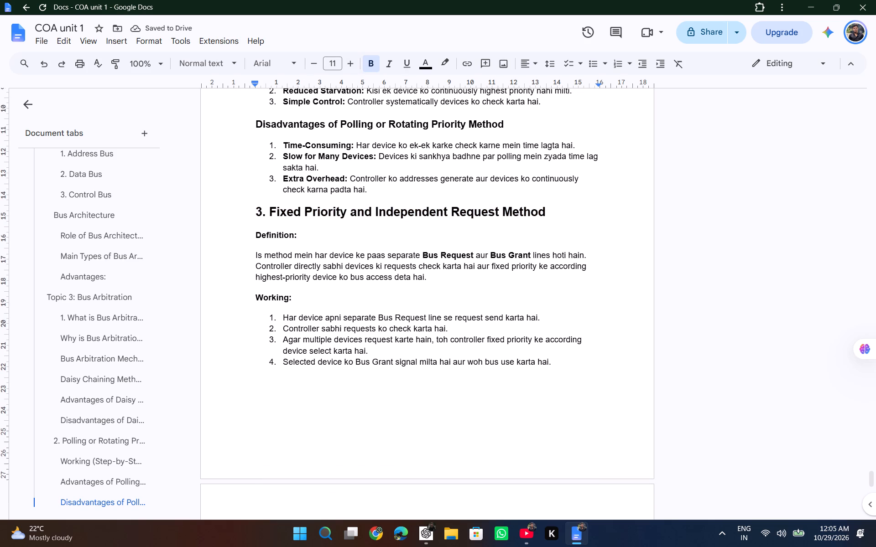
left_click(269, 211)
key("BackSpace")
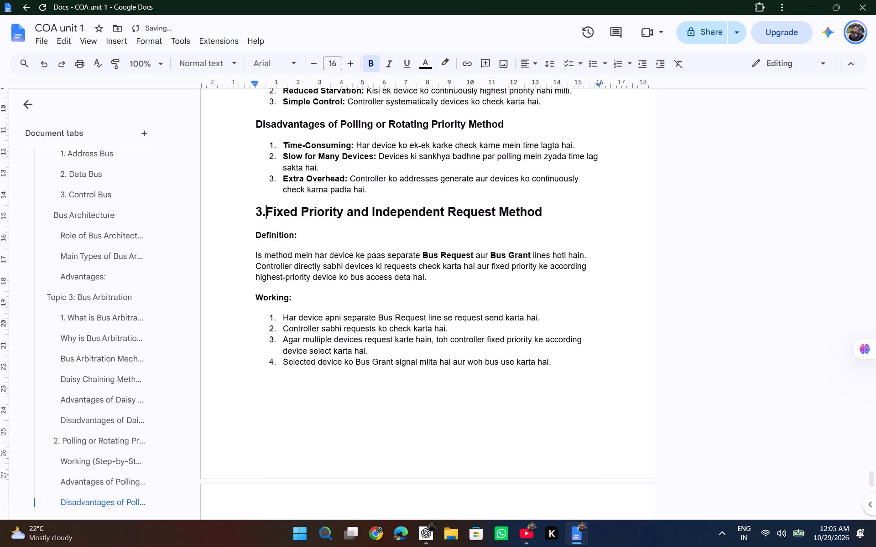
key("BackSpace")
key("BackSpace")
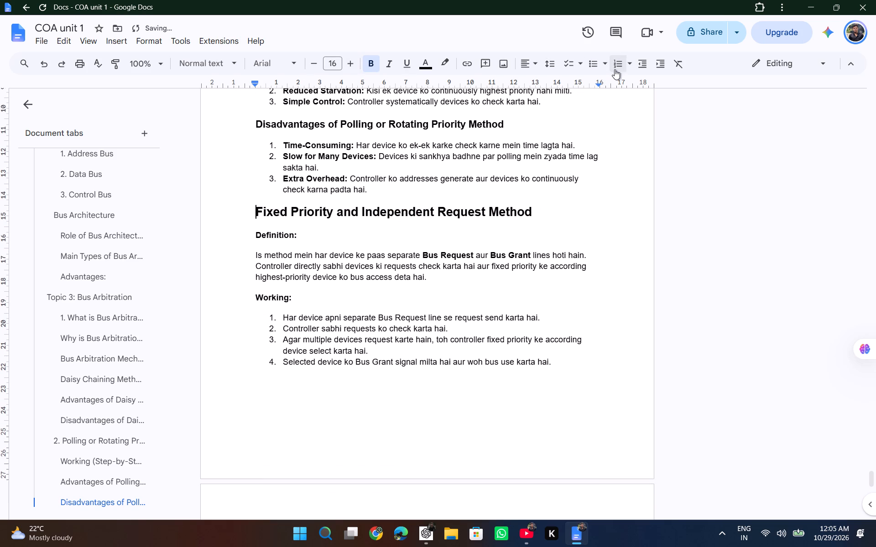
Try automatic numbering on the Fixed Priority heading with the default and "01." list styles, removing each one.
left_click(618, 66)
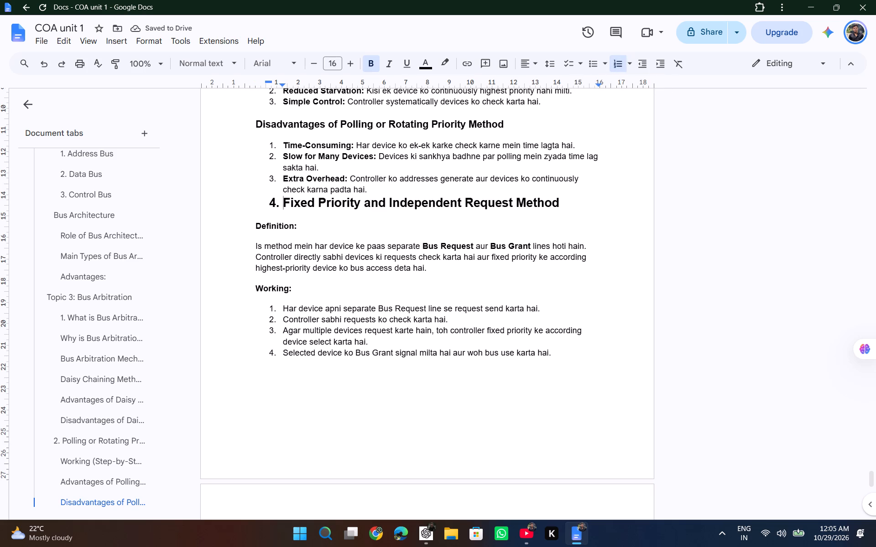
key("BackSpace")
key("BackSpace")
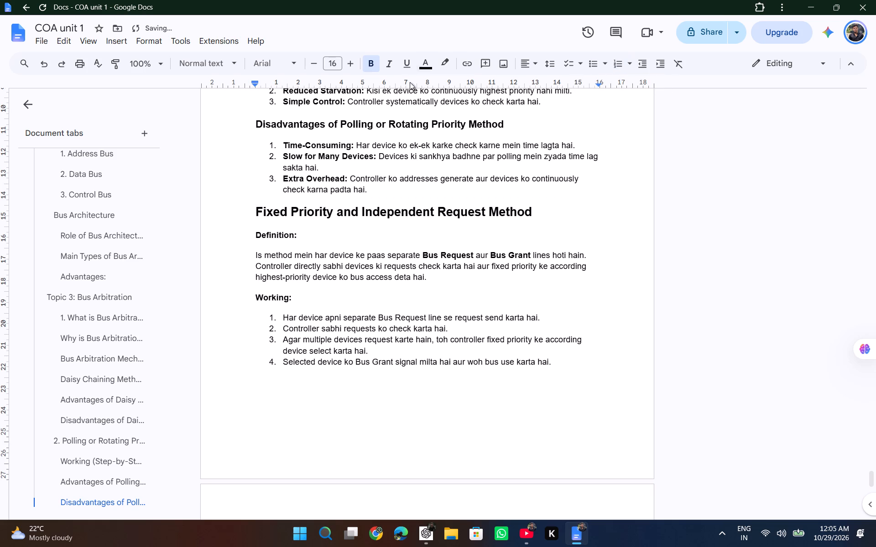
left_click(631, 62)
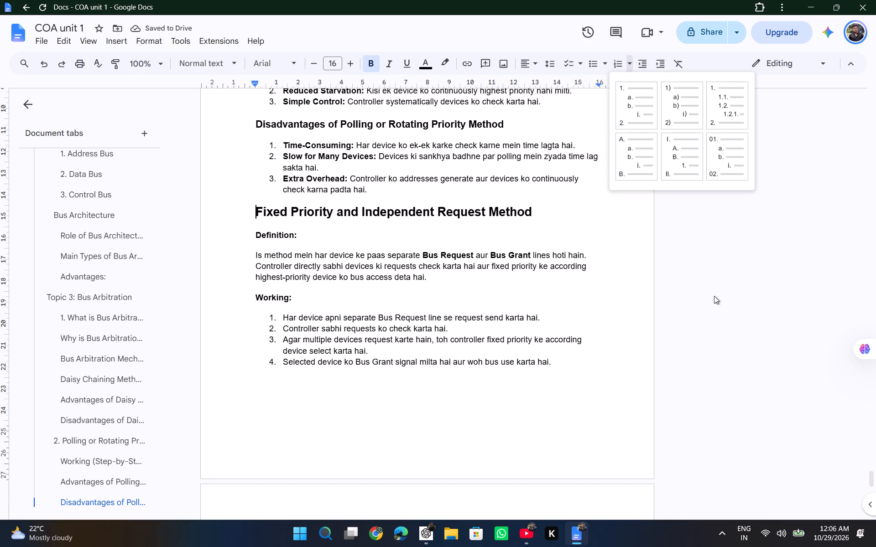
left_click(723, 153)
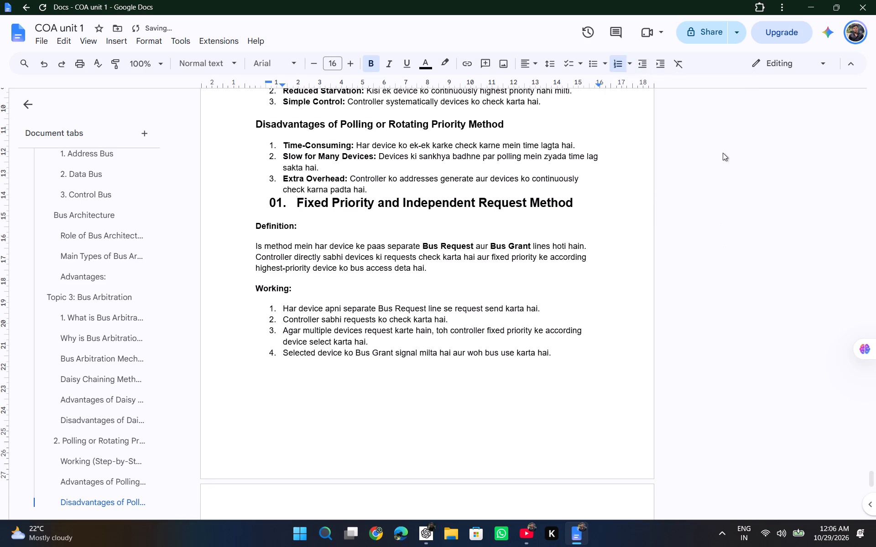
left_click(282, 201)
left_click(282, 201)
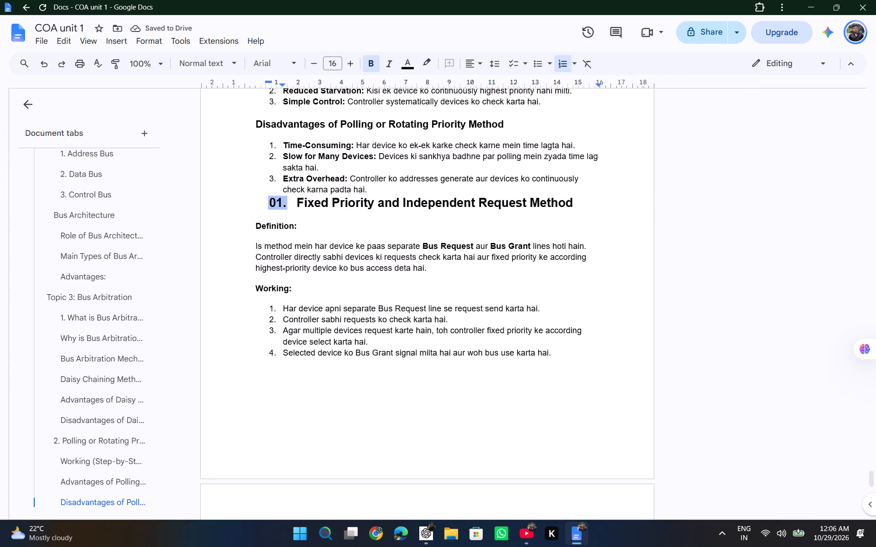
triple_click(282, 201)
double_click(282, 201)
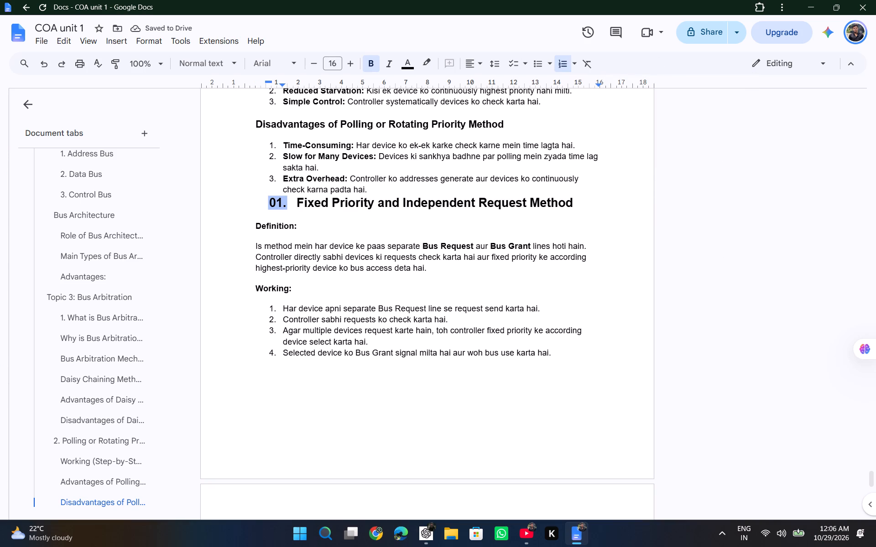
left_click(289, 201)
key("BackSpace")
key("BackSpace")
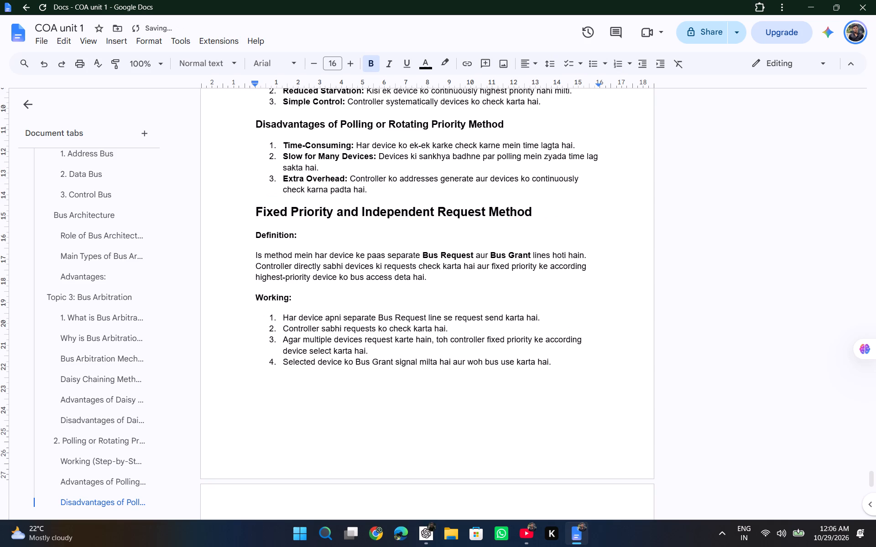
Number the Fixed Priority and Independent Request Method heading manually as "2." followed by a single space.
type("2.")
key("space")
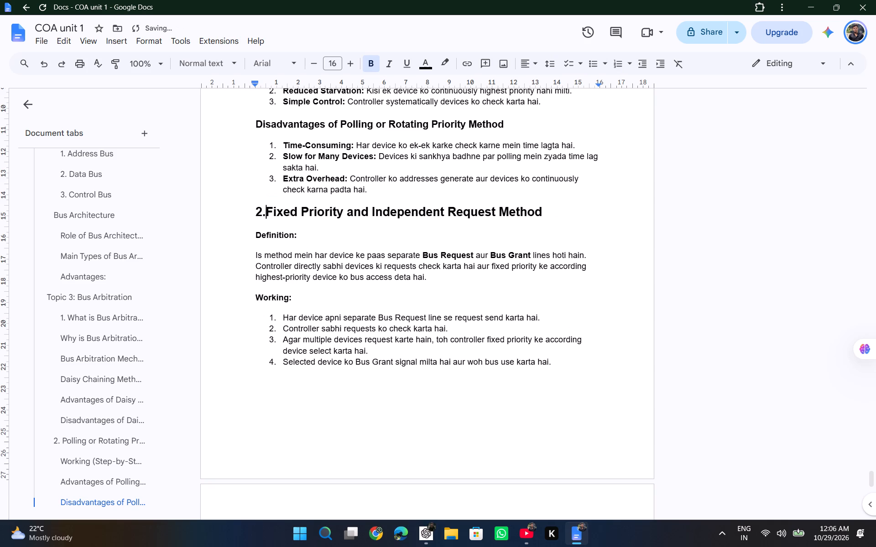
key("Tab")
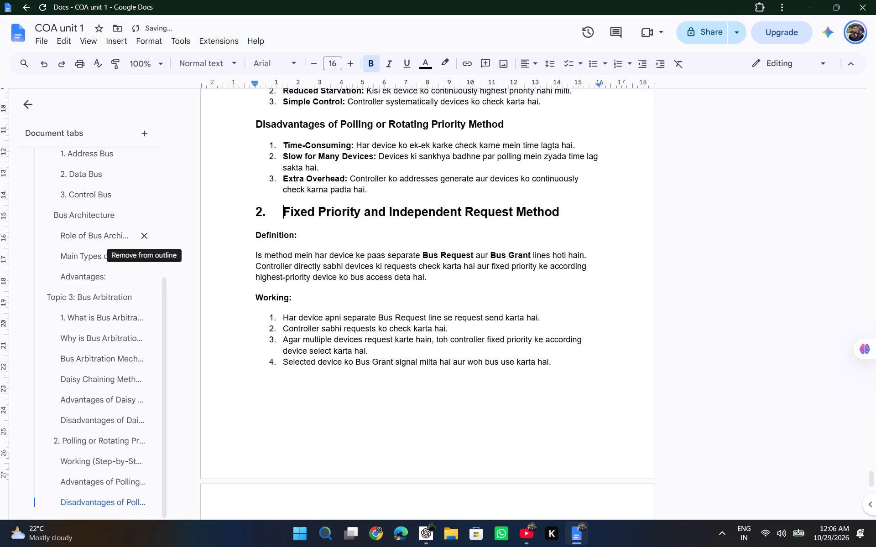
key("BackSpace")
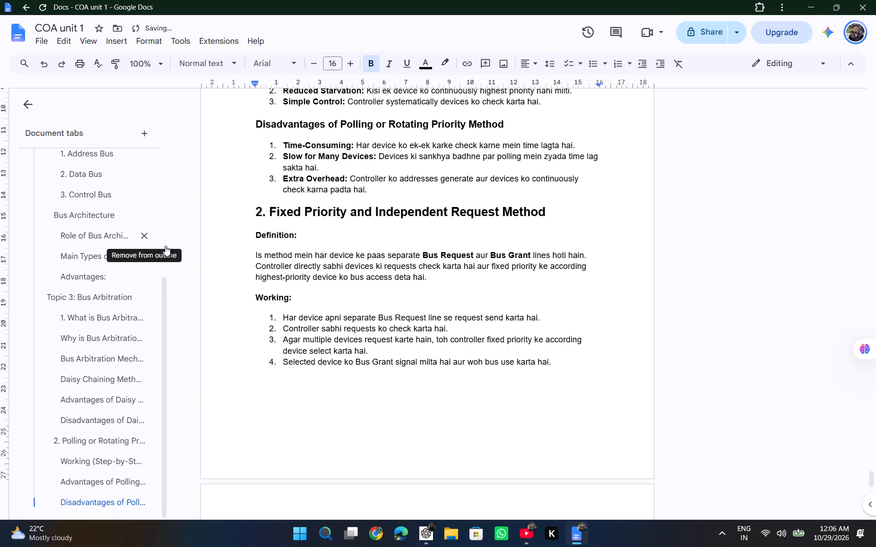
Try to close up the blank space between the Fixed Priority method's Working list and the Bus Master diagram.
scroll(282, 375, "down", 3)
scroll(282, 375, "up", 1)
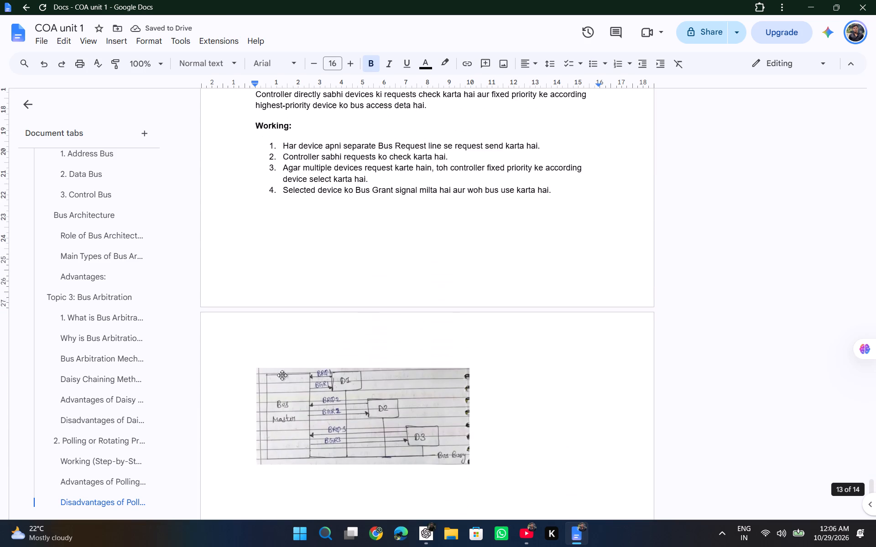
scroll(282, 375, "up", 1)
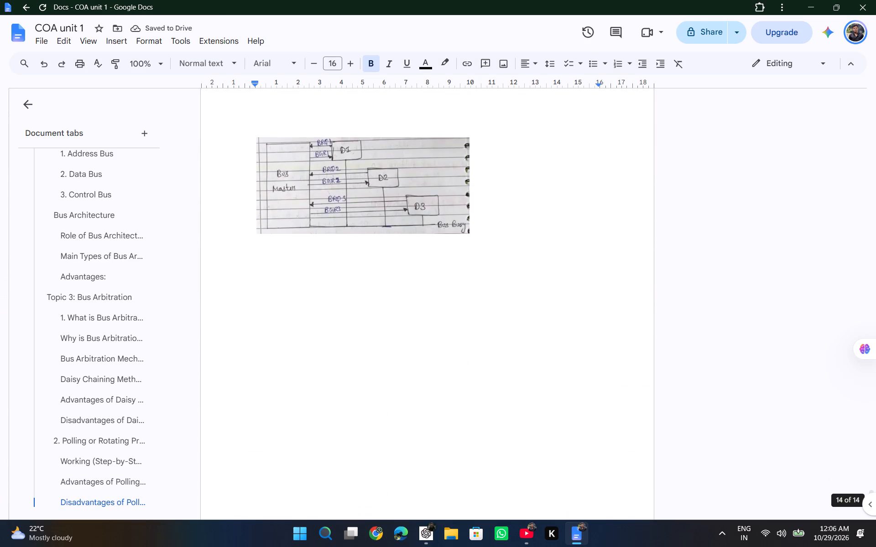
scroll(282, 375, "up", 1)
scroll(322, 396, "down", 2)
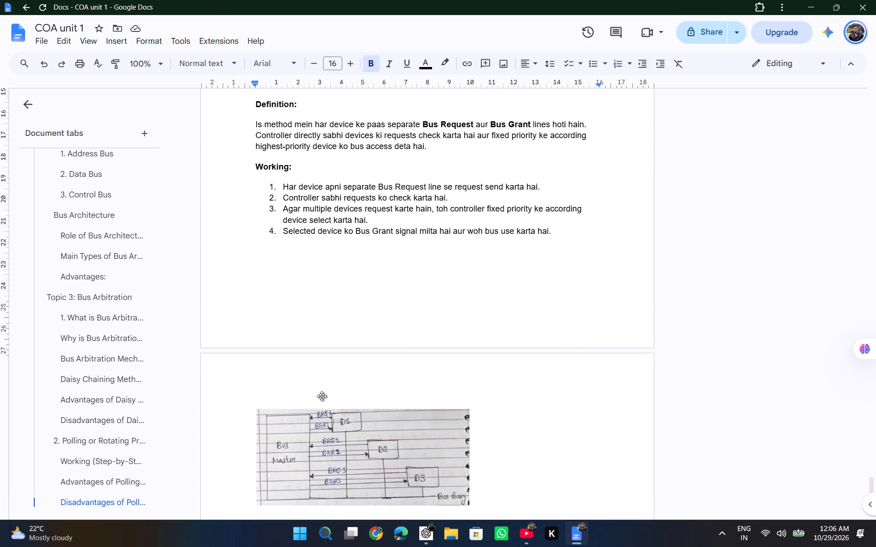
scroll(322, 396, "down", 2)
left_click(322, 396)
key("BackSpace")
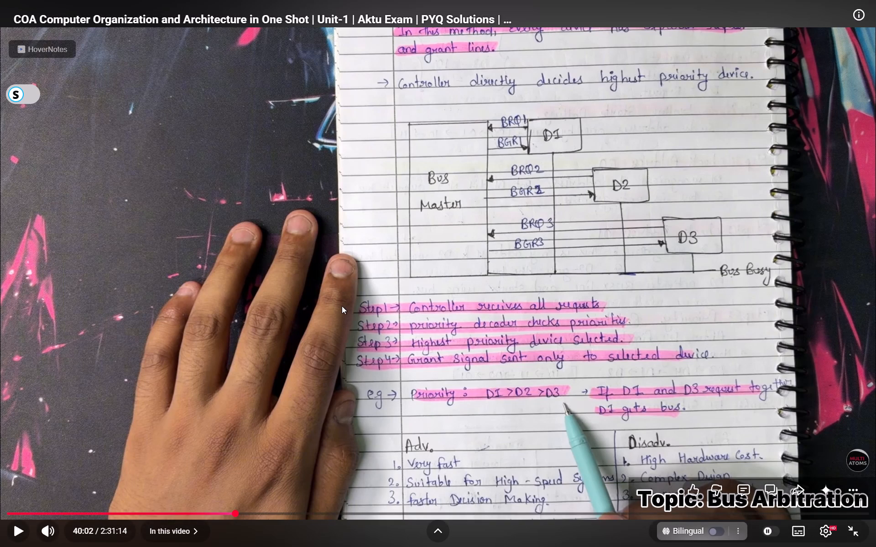
key("shift+super+s")
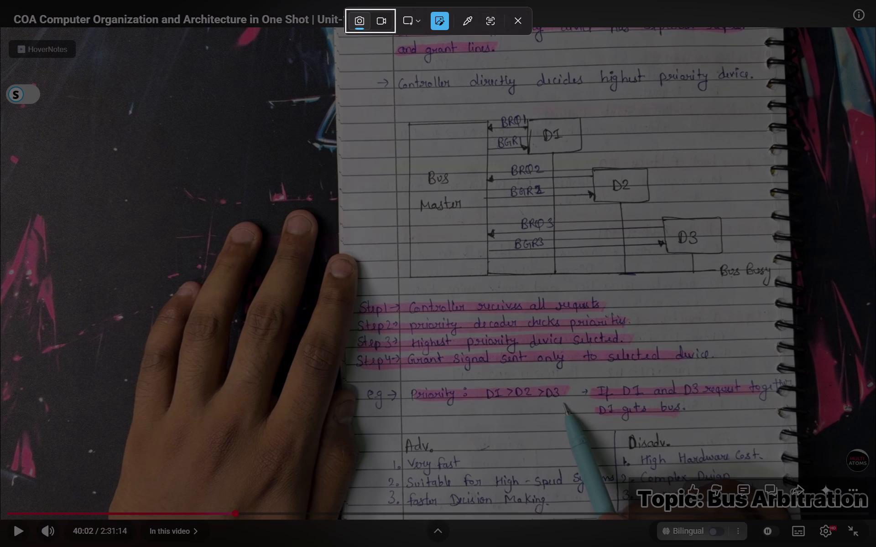
left_click(496, 15)
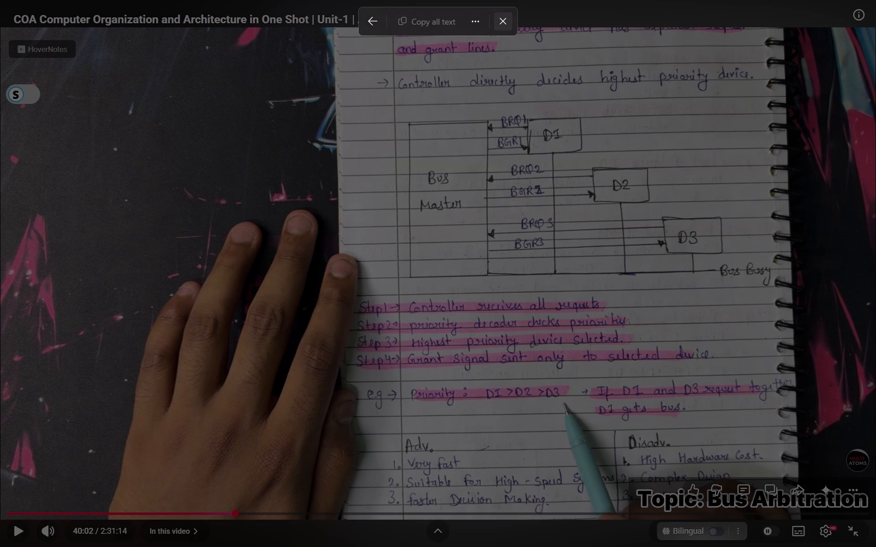
left_click_drag(356, 289, 807, 423)
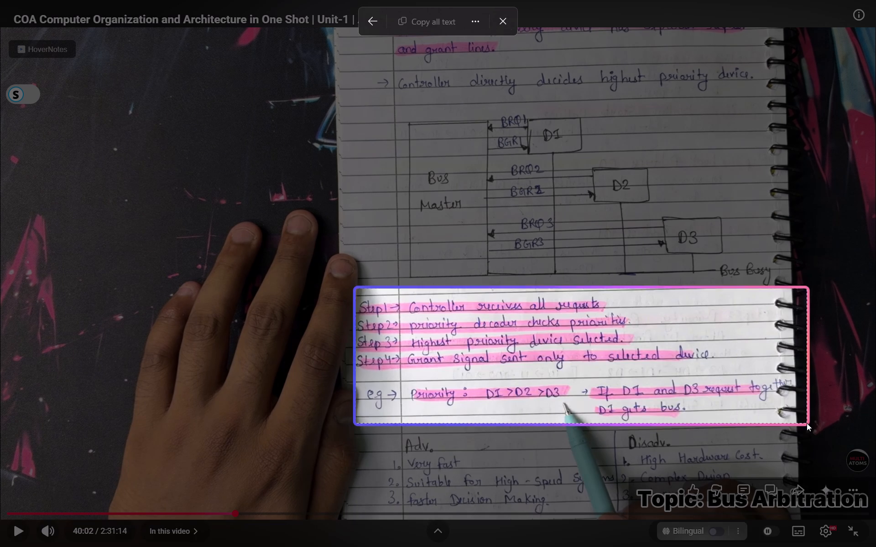
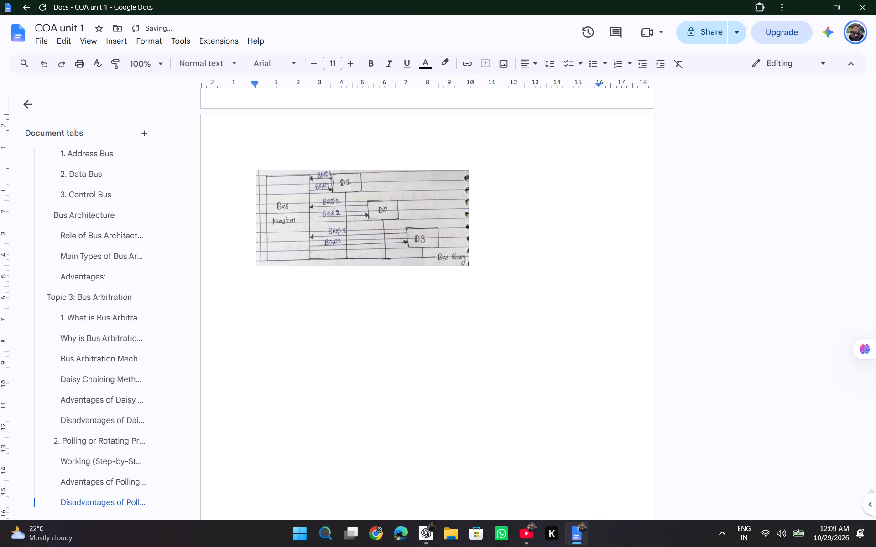
key("ctrl+v")
scroll(374, 427, "up", 6)
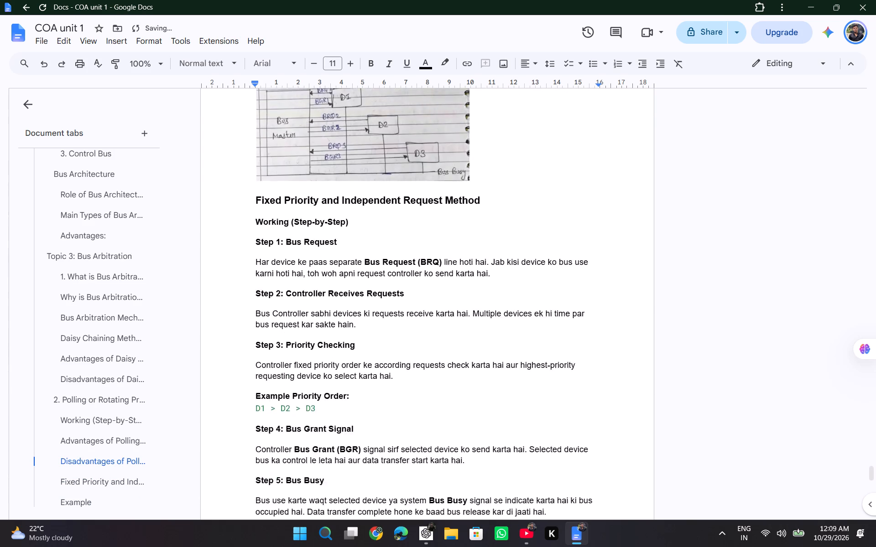
scroll(374, 427, "up", 2)
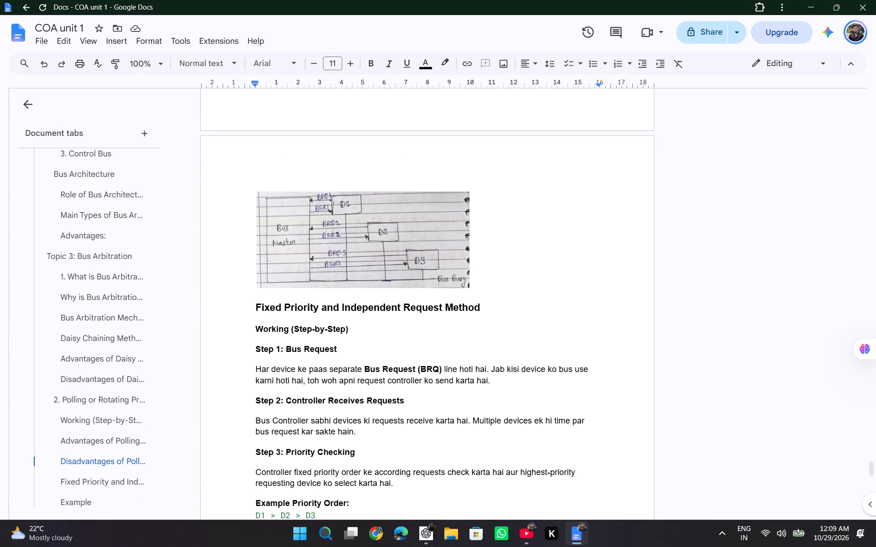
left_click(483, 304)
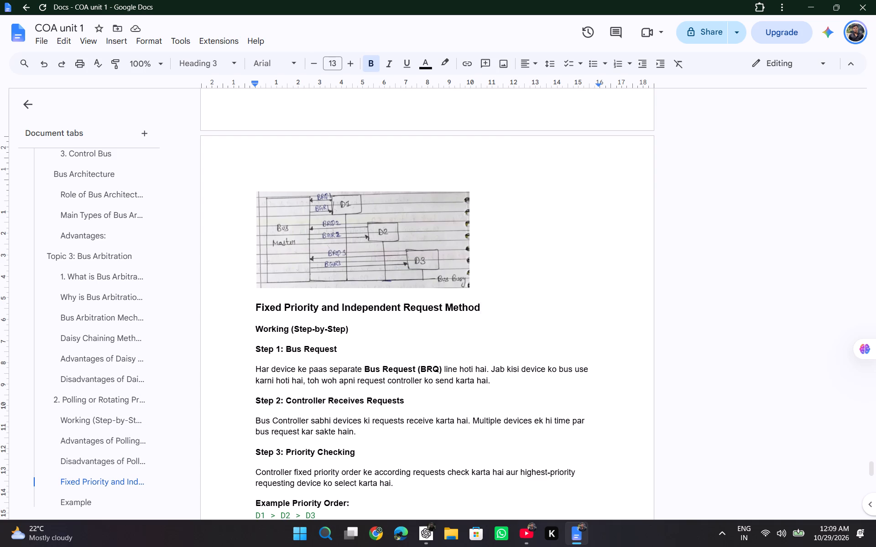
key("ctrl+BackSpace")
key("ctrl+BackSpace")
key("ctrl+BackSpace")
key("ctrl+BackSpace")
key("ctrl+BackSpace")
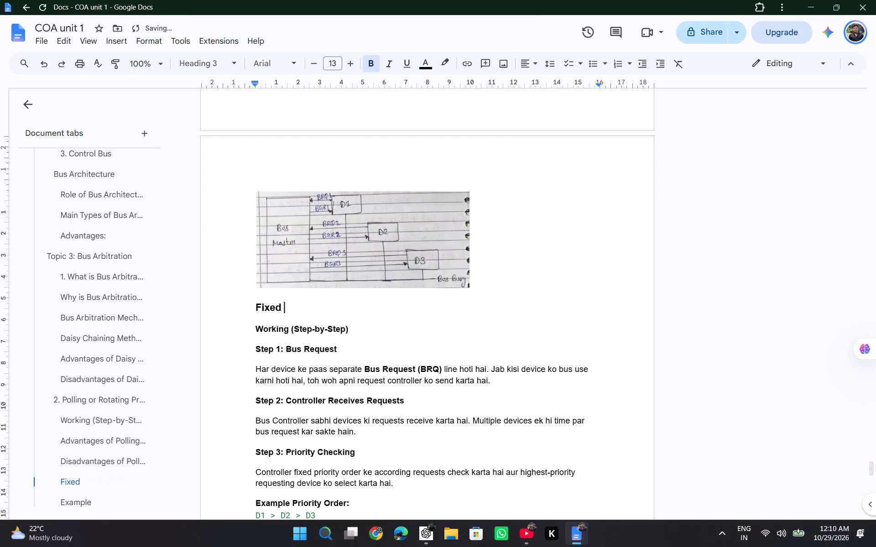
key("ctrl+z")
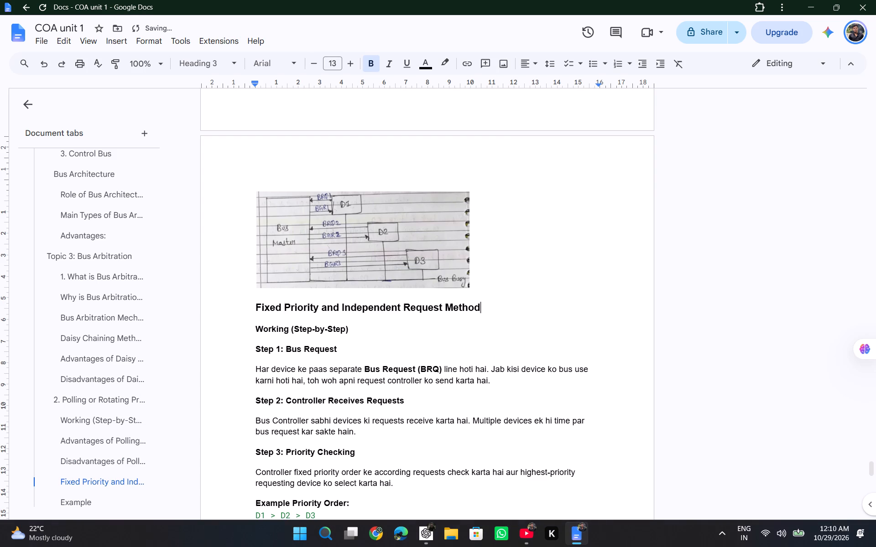
Cut the pasted "Fixed Priority and Independent Request Method" heading below the Bus Master diagram and remove its empty line.
left_click_drag(483, 304, 263, 294, "ctrl")
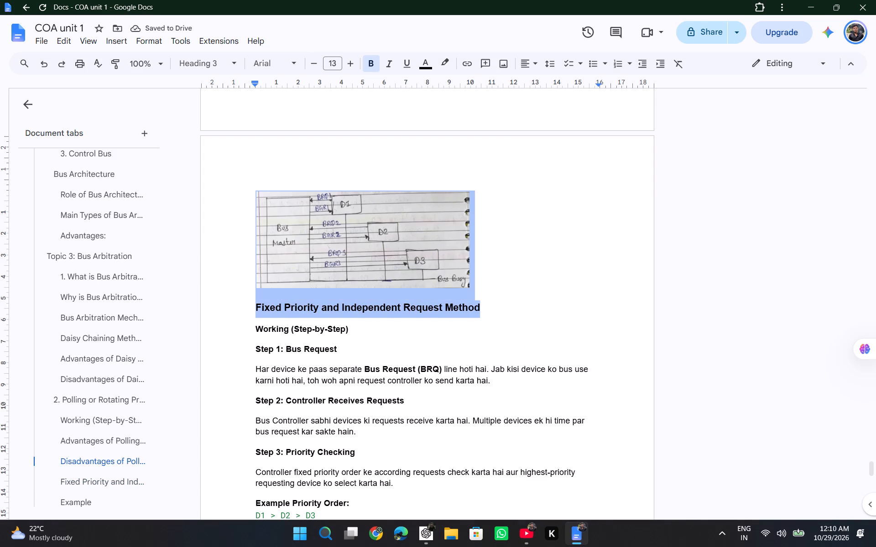
left_click_drag(263, 294, 255, 307, "ctrl")
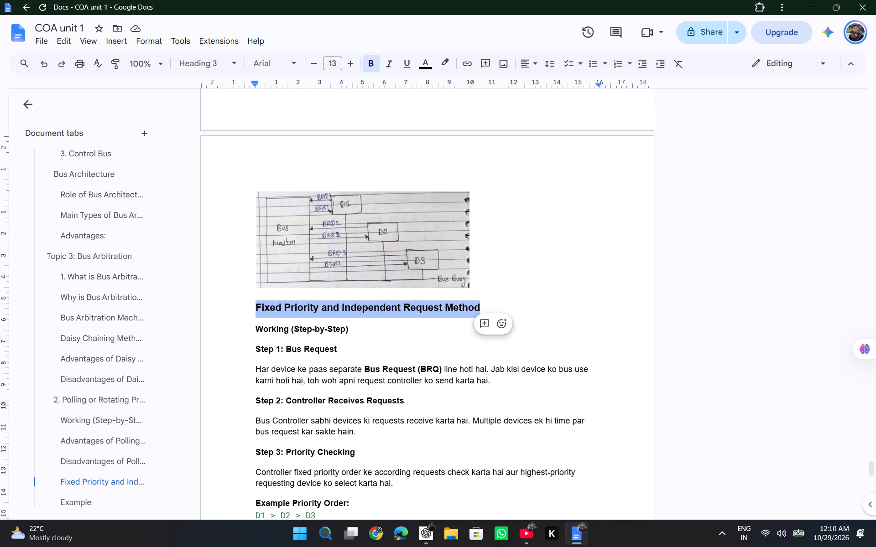
key("ctrl+x")
key("BackSpace")
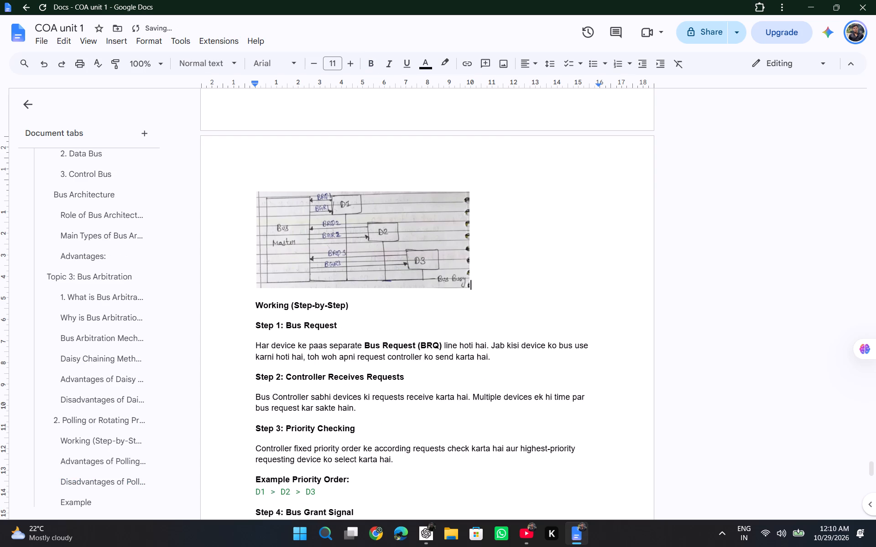
In the Bus Arbitration Mechanisms list, replace "Polling" in item 3 with the cut heading "Fixed Priority and Independent Request Method".
scroll(255, 307, "up", 7)
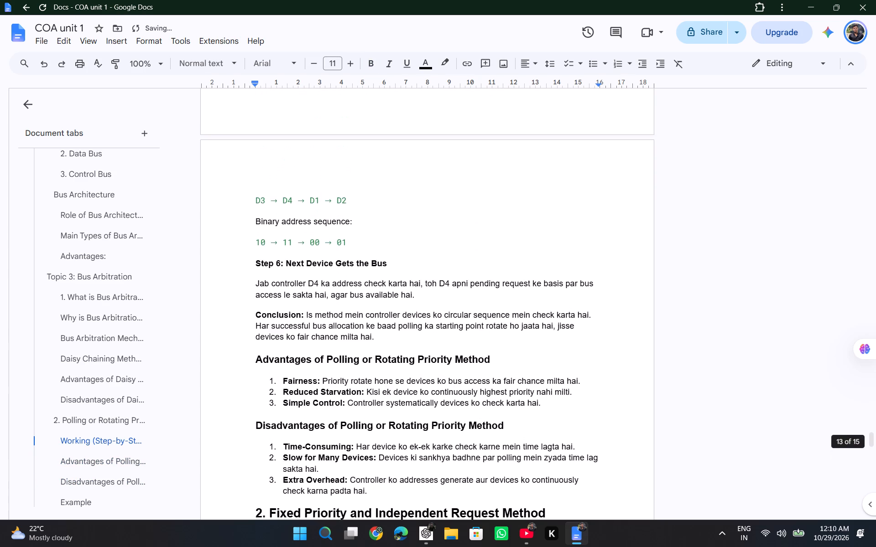
scroll(255, 307, "up", 9)
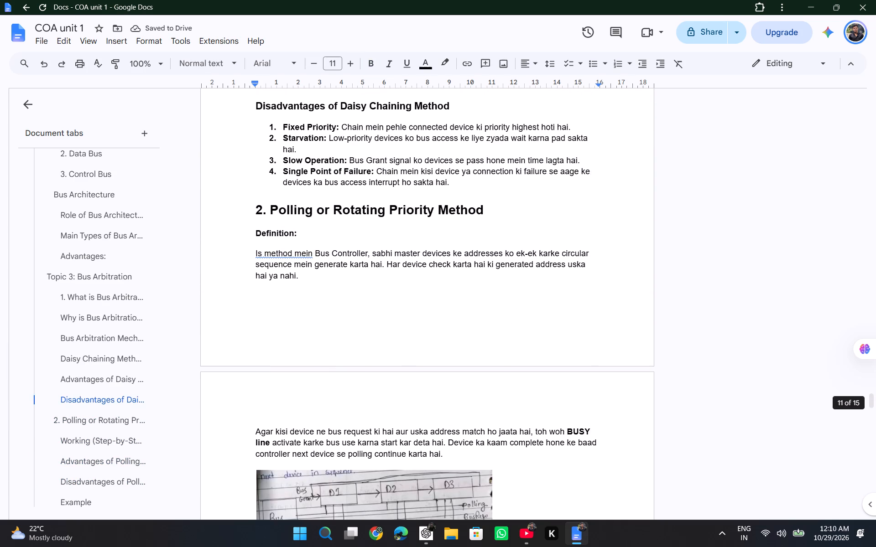
scroll(255, 307, "up", 9)
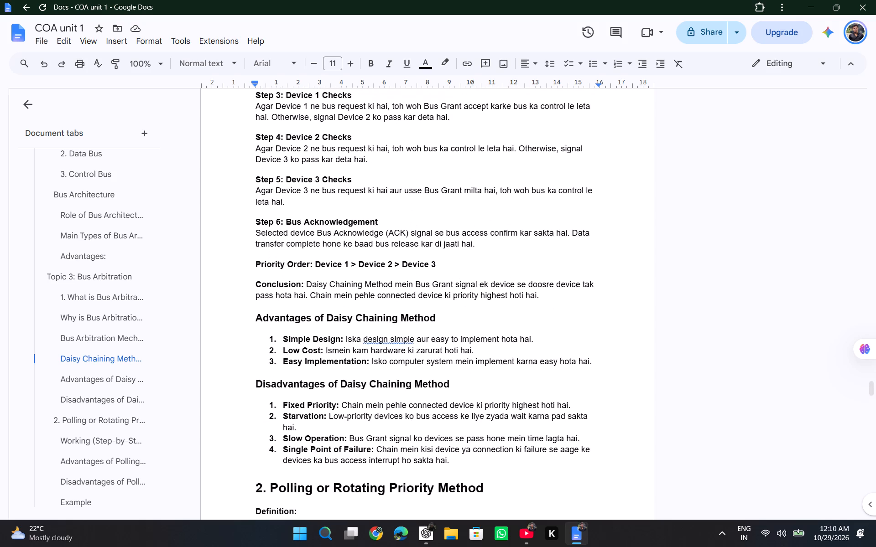
scroll(255, 307, "up", 7)
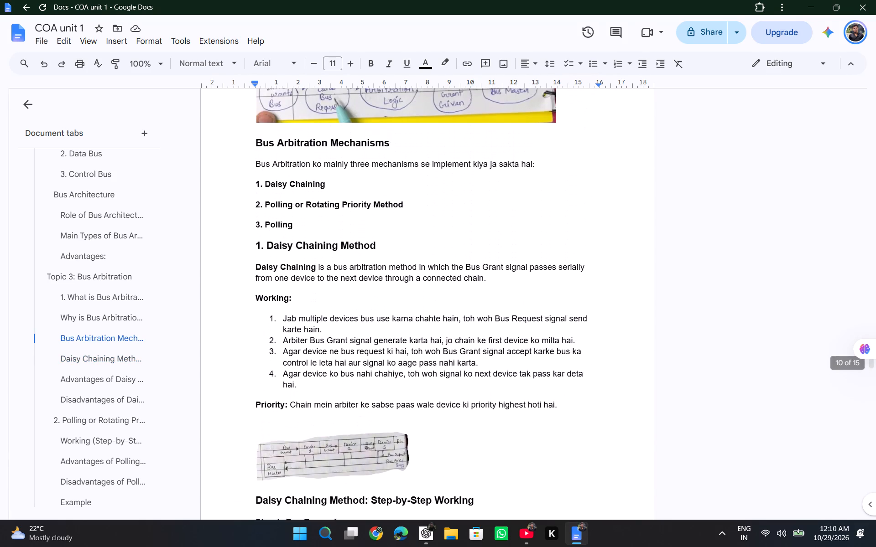
scroll(255, 307, "up", 1)
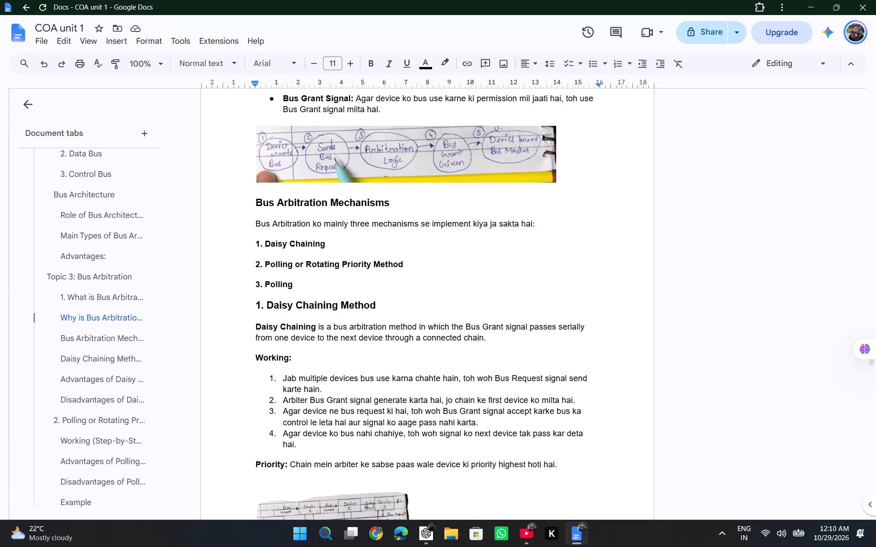
left_click(294, 284)
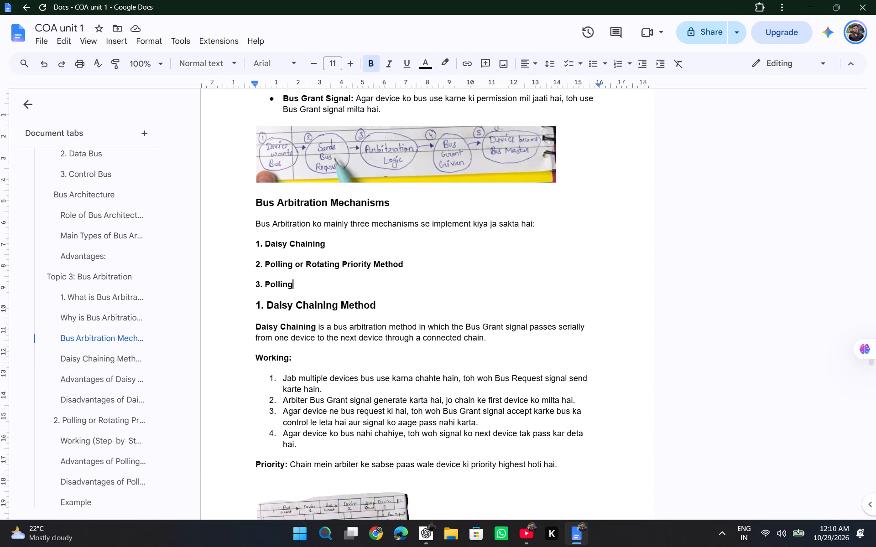
left_click_drag(265, 284, 301, 284)
key("ctrl+v")
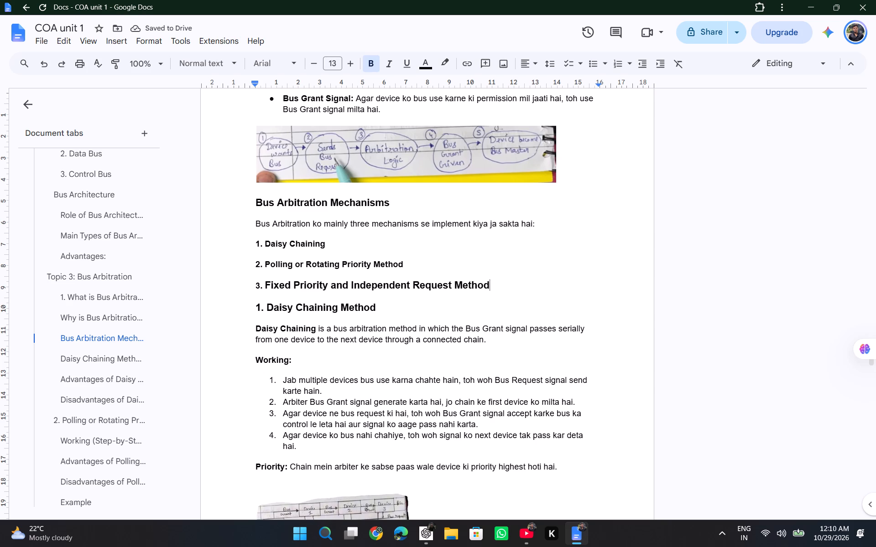
Look through the COA unit 1 notes down to the end of the Fixed Priority and Independent Request Method section.
scroll(493, 304, "down", 13)
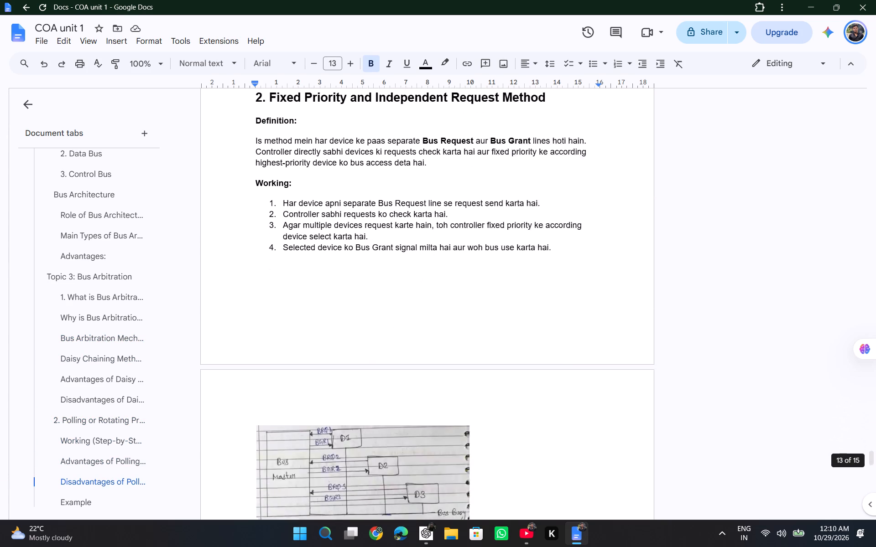
scroll(493, 304, "down", 7)
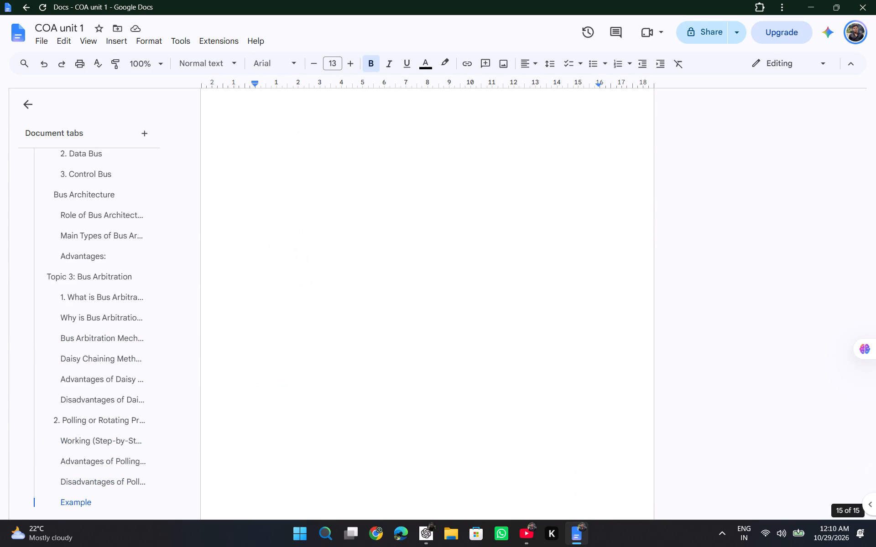
scroll(493, 304, "up", 4)
scroll(493, 304, "down", 1)
scroll(493, 304, "up", 3)
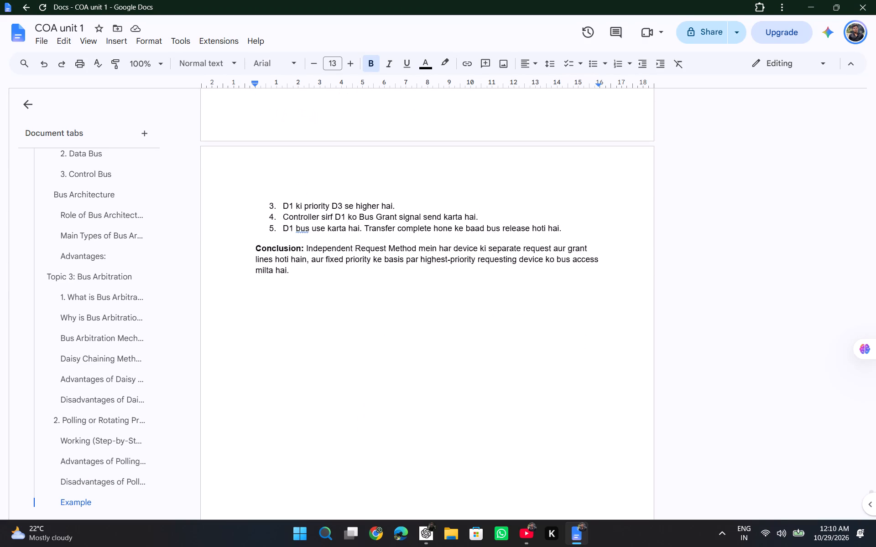
scroll(493, 304, "up", 19)
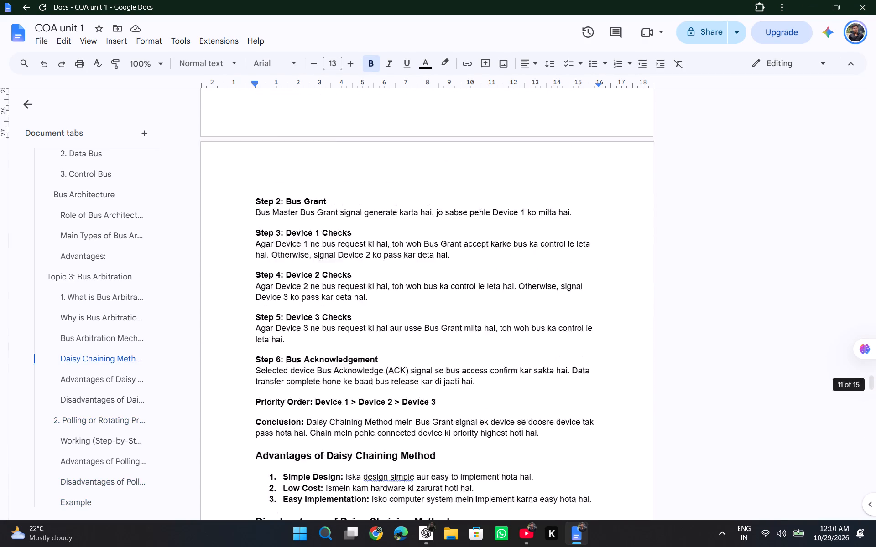
scroll(493, 304, "up", 10)
scroll(493, 304, "down", 4)
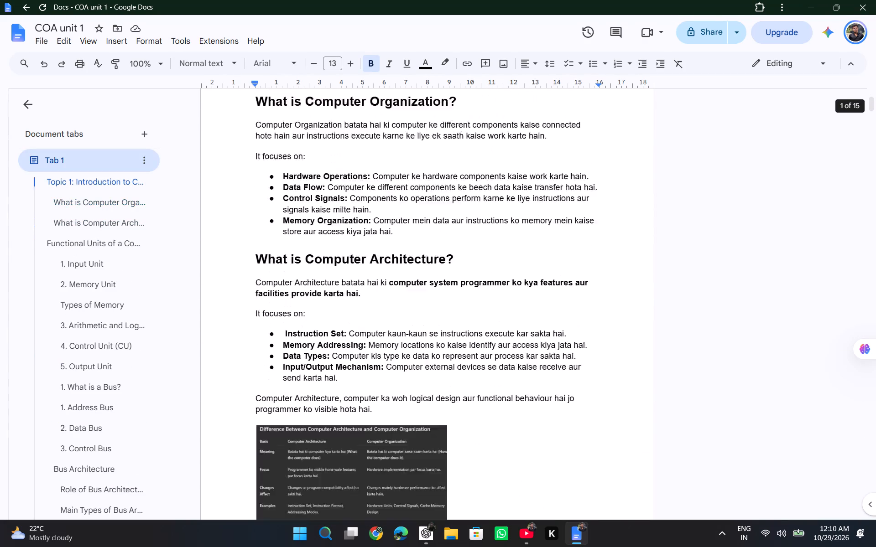
scroll(493, 304, "down", 19)
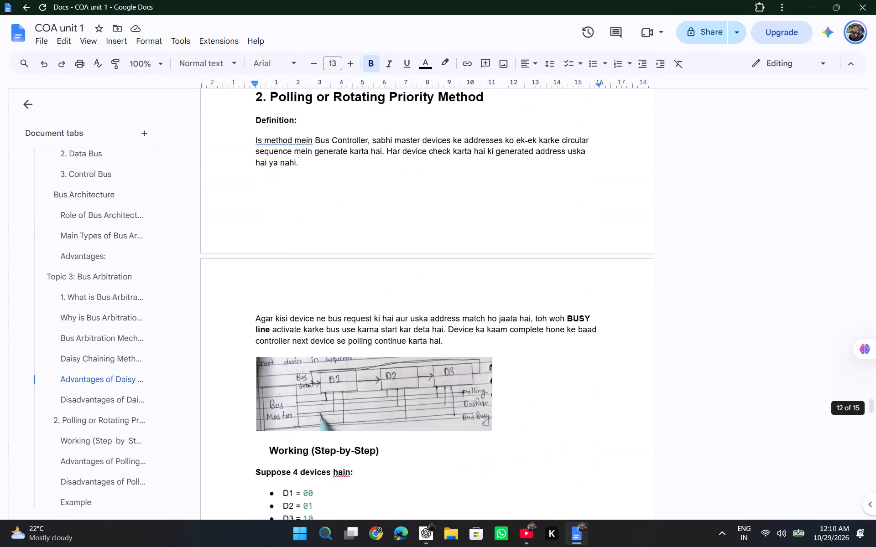
scroll(493, 304, "down", 13)
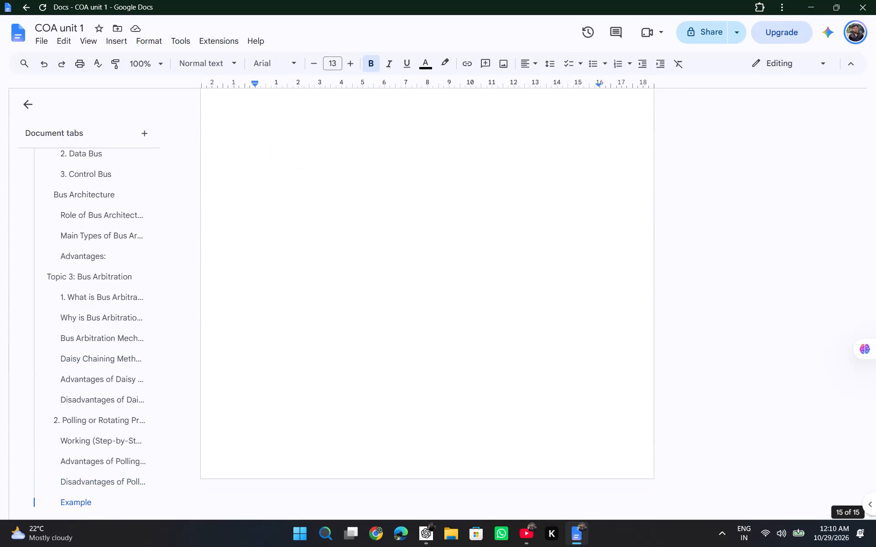
scroll(493, 304, "up", 6)
scroll(493, 304, "right", 1)
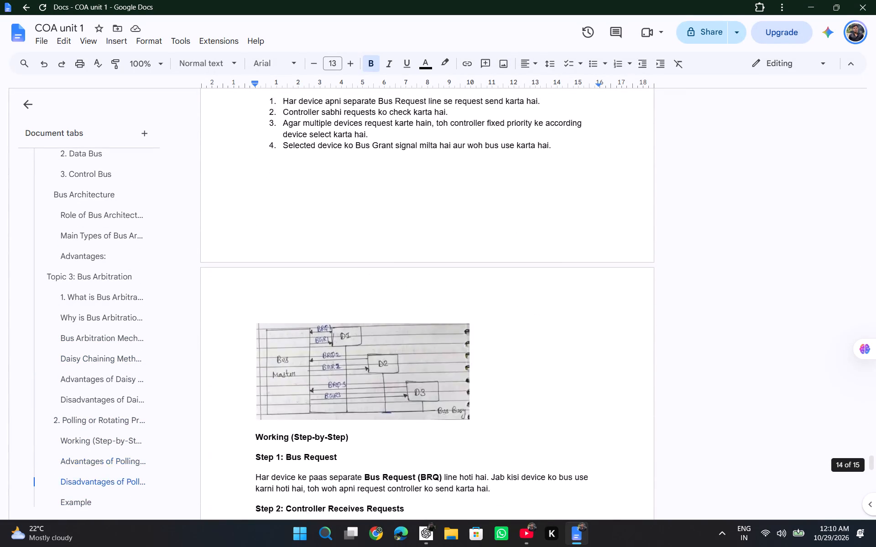
scroll(493, 304, "right", 1)
scroll(493, 304, "down", 5)
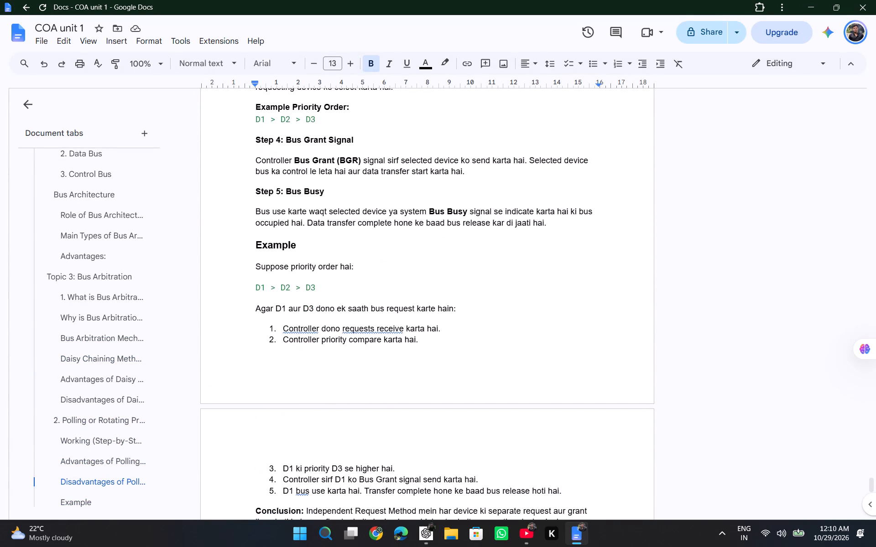
scroll(493, 304, "down", 1)
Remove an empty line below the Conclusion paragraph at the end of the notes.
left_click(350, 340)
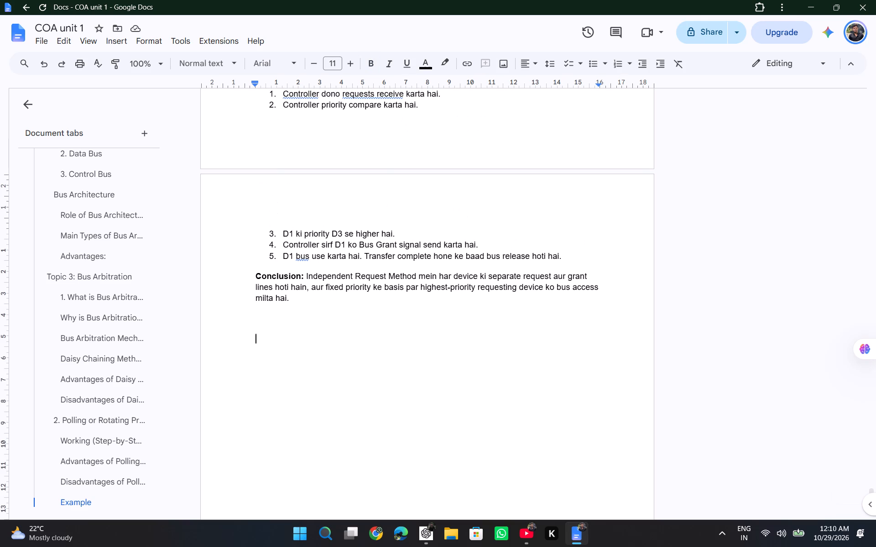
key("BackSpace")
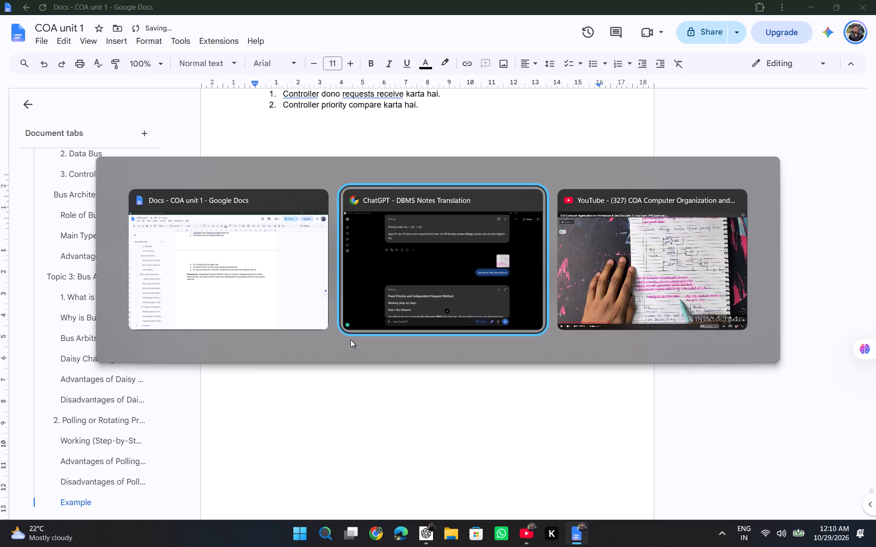
Switch to the YouTube lecture and briefly play the Bus Arbitration part showing the Fixed Priority steps and example.
left_click(254, 328)
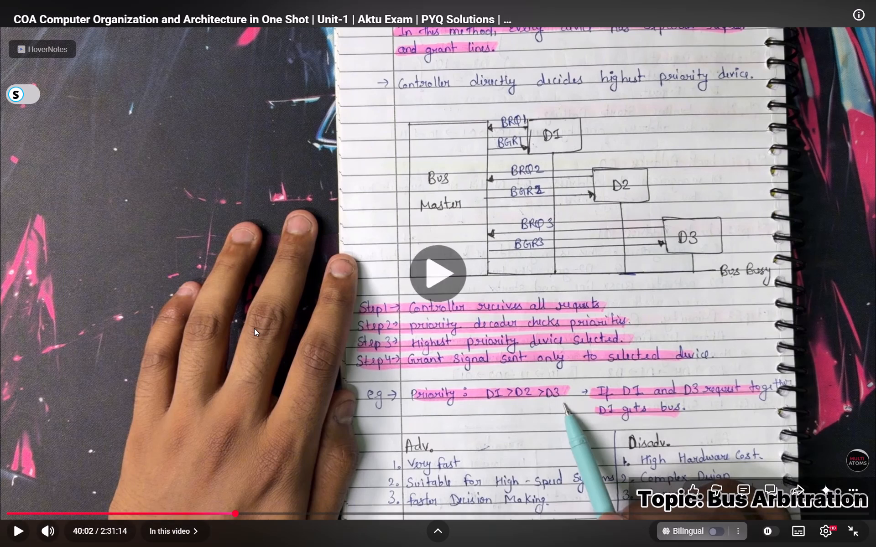
left_click(254, 328)
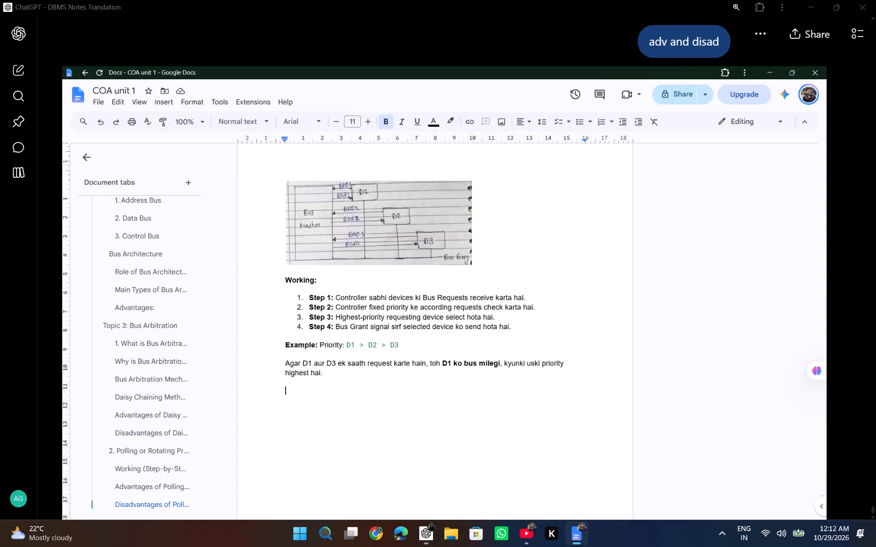
scroll(392, 230, "down", 1)
key("ctrl+v")
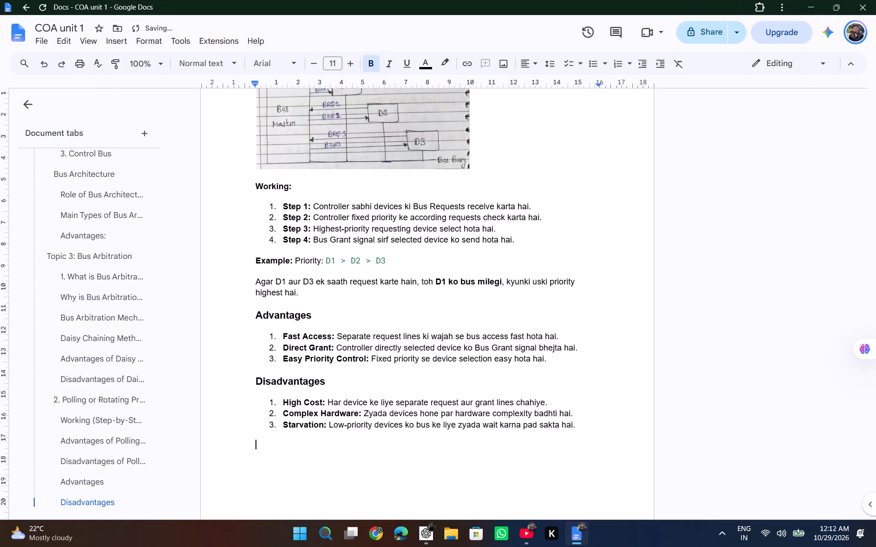
scroll(400, 406, "down", 2)
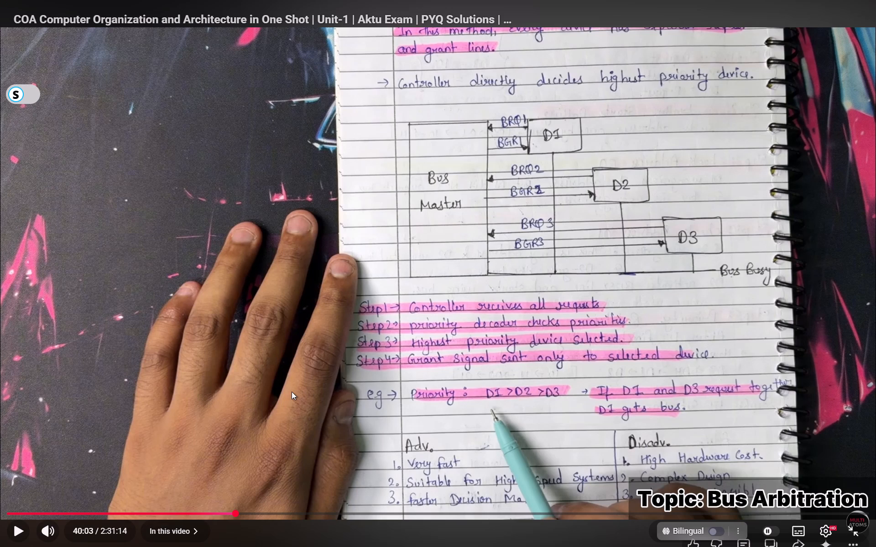
Switch back to the YouTube lecture and resume playing the Bus Arbitration part.
left_click(292, 392)
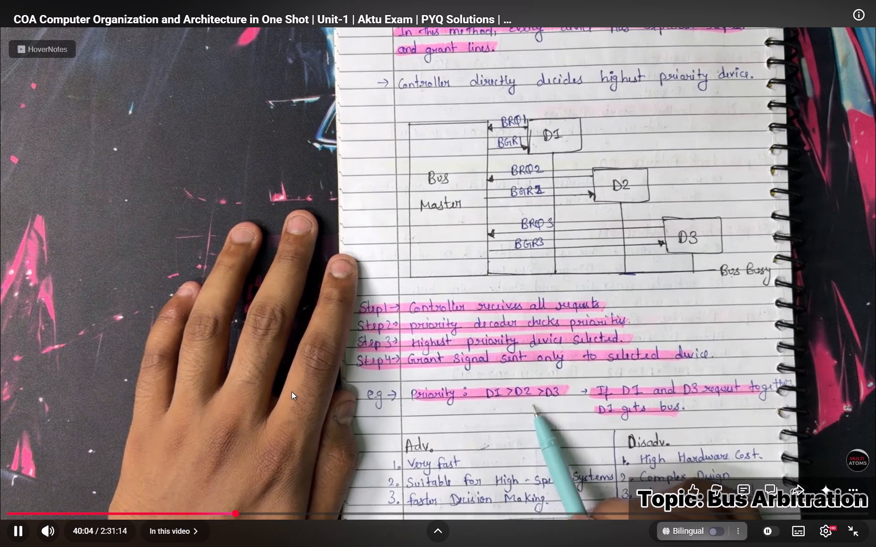